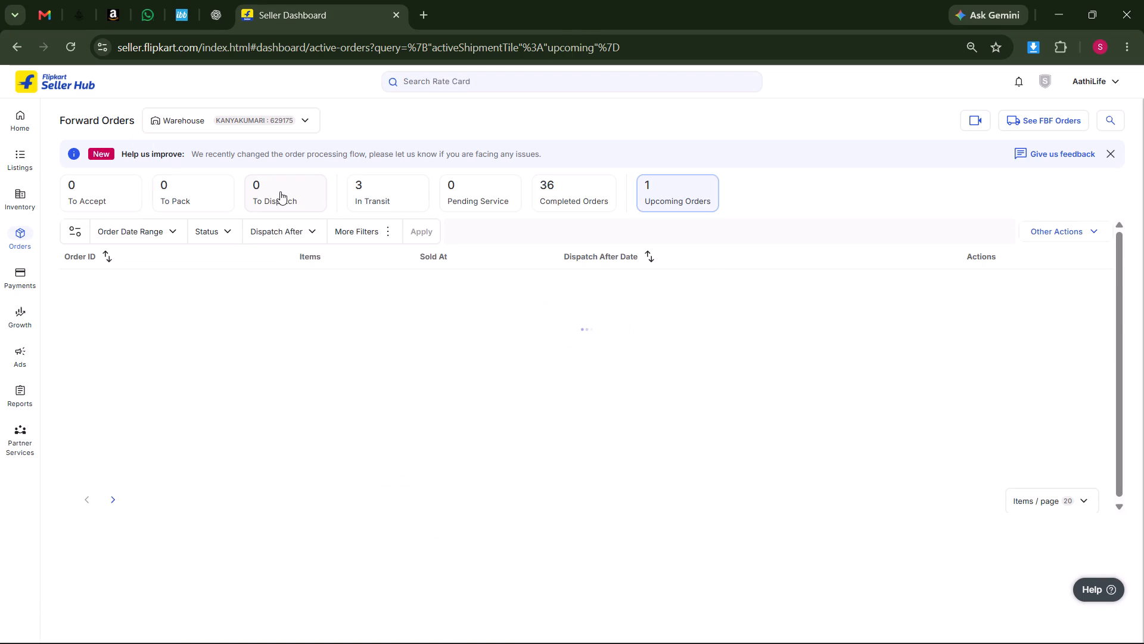
{"action": "left_click", "coordinate": [279, 191]}
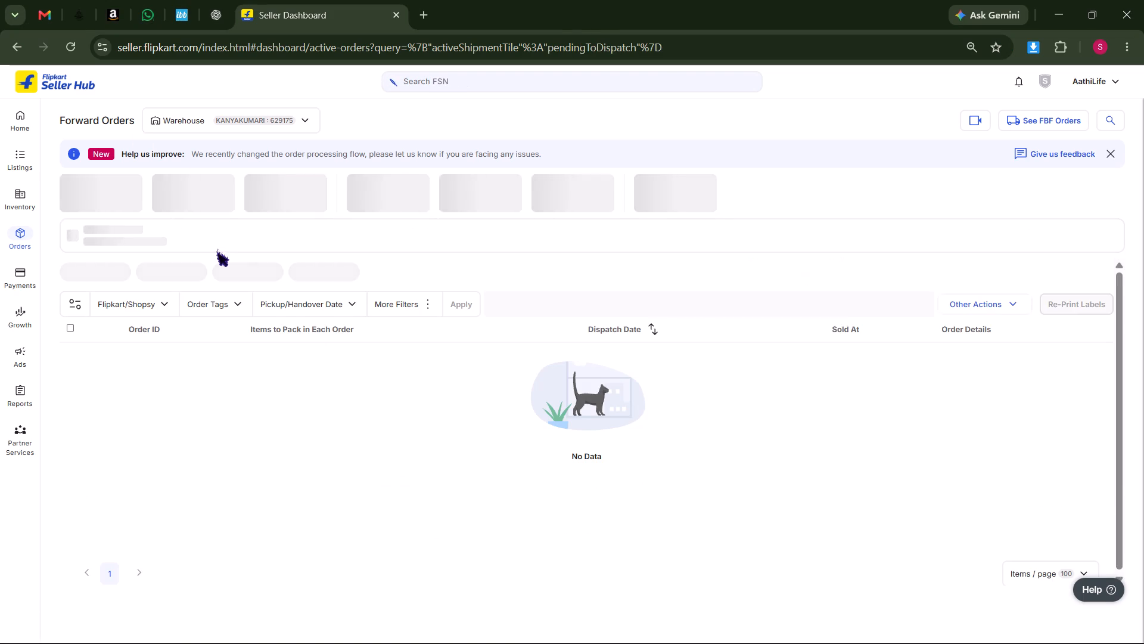
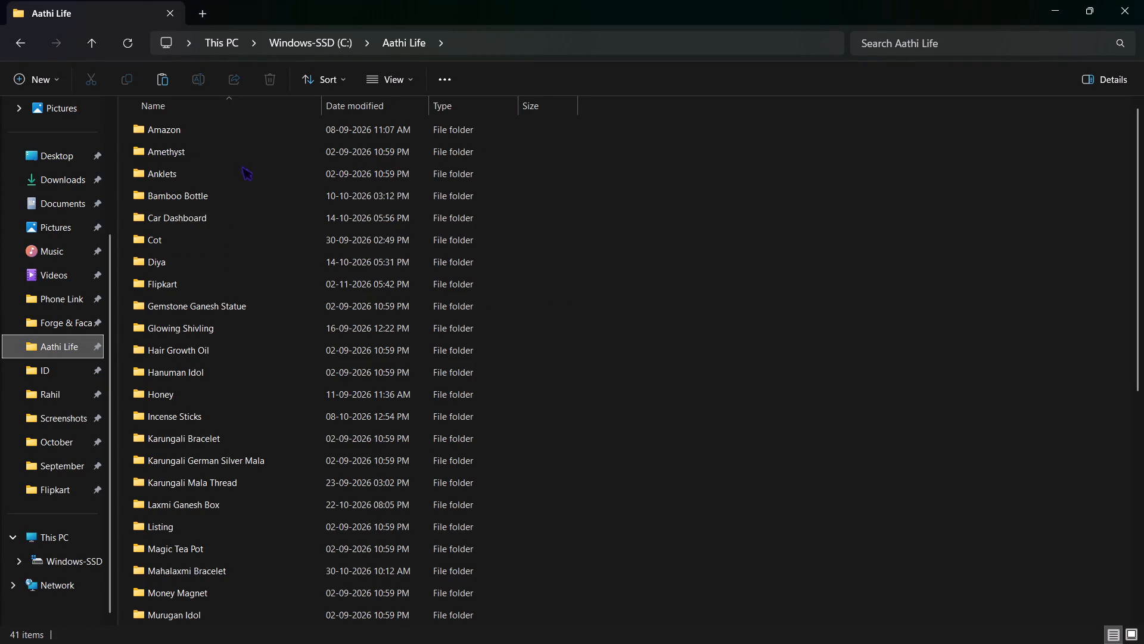
Look through the product folders and files in the Aathi Life folder for the order records.
{"action": "scroll", "coordinate": [218, 270], "scroll_direction": "down", "scroll_amount": 3}
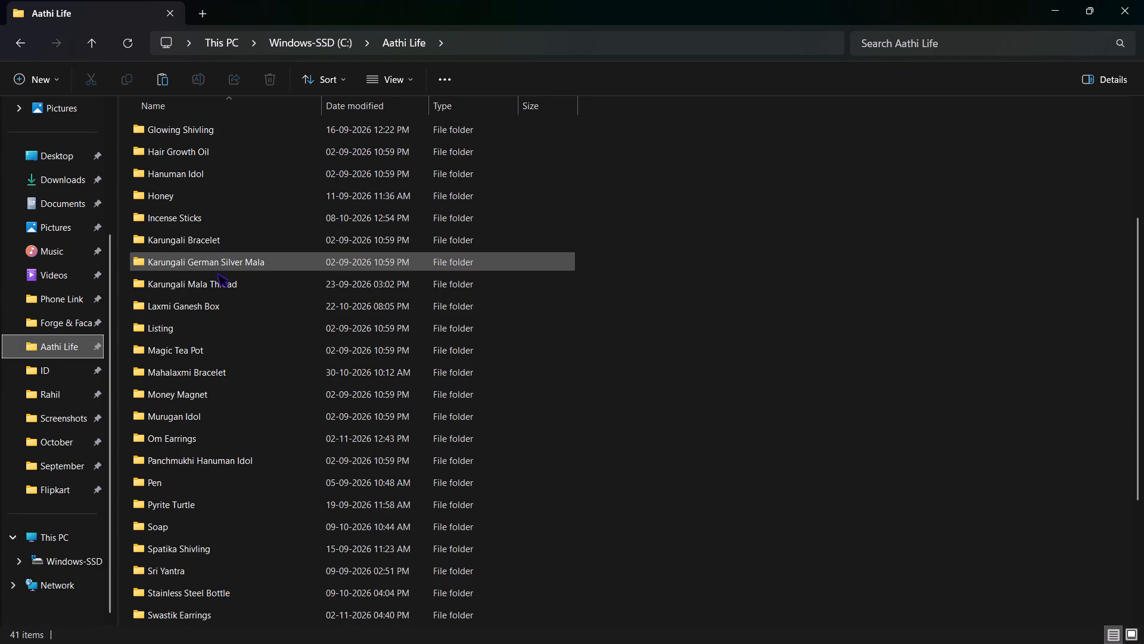
{"action": "scroll", "coordinate": [152, 433], "scroll_direction": "down", "scroll_amount": 6}
{"action": "scroll", "coordinate": [163, 373], "scroll_direction": "down", "scroll_amount": 4}
{"action": "scroll", "coordinate": [184, 492], "scroll_direction": "down", "scroll_amount": 5}
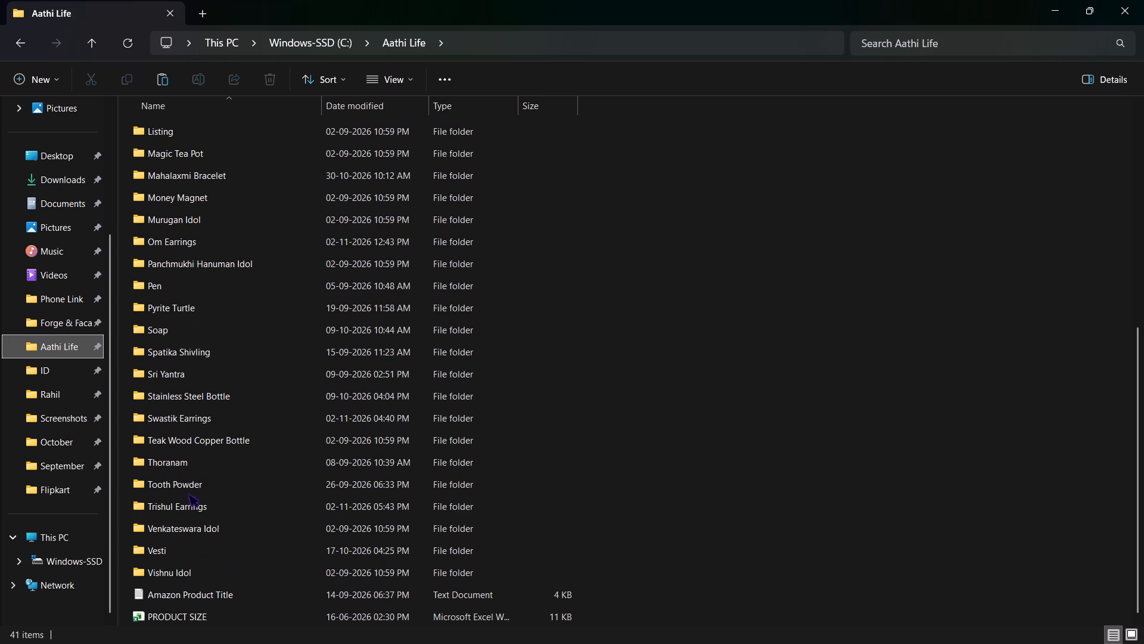
{"action": "scroll", "coordinate": [209, 521], "scroll_direction": "down", "scroll_amount": 4}
{"action": "scroll", "coordinate": [245, 603], "scroll_direction": "down", "scroll_amount": 3}
{"action": "scroll", "coordinate": [268, 432], "scroll_direction": "up", "scroll_amount": 1}
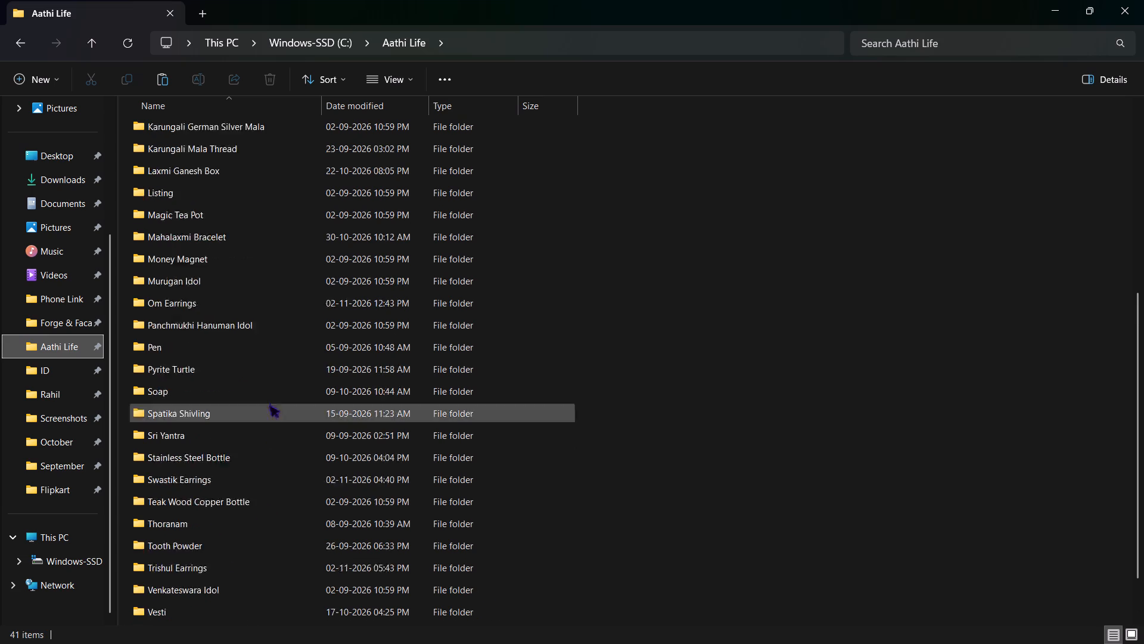
{"action": "scroll", "coordinate": [268, 400], "scroll_direction": "up", "scroll_amount": 2}
{"action": "scroll", "coordinate": [273, 349], "scroll_direction": "up", "scroll_amount": 1}
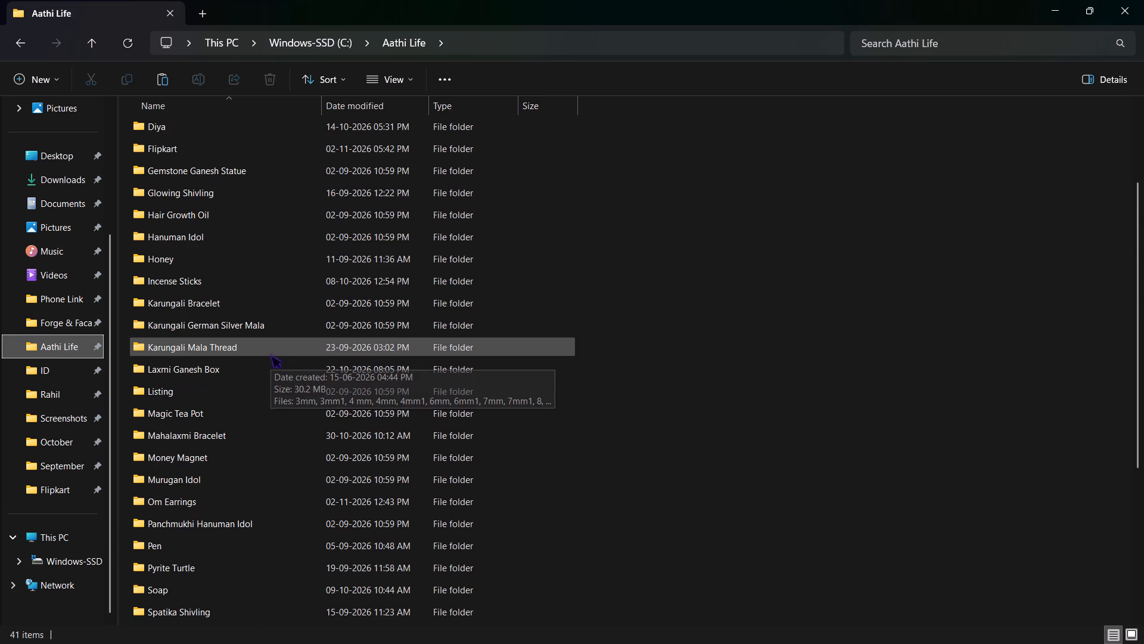
{"action": "scroll", "coordinate": [247, 401], "scroll_direction": "up", "scroll_amount": 6}
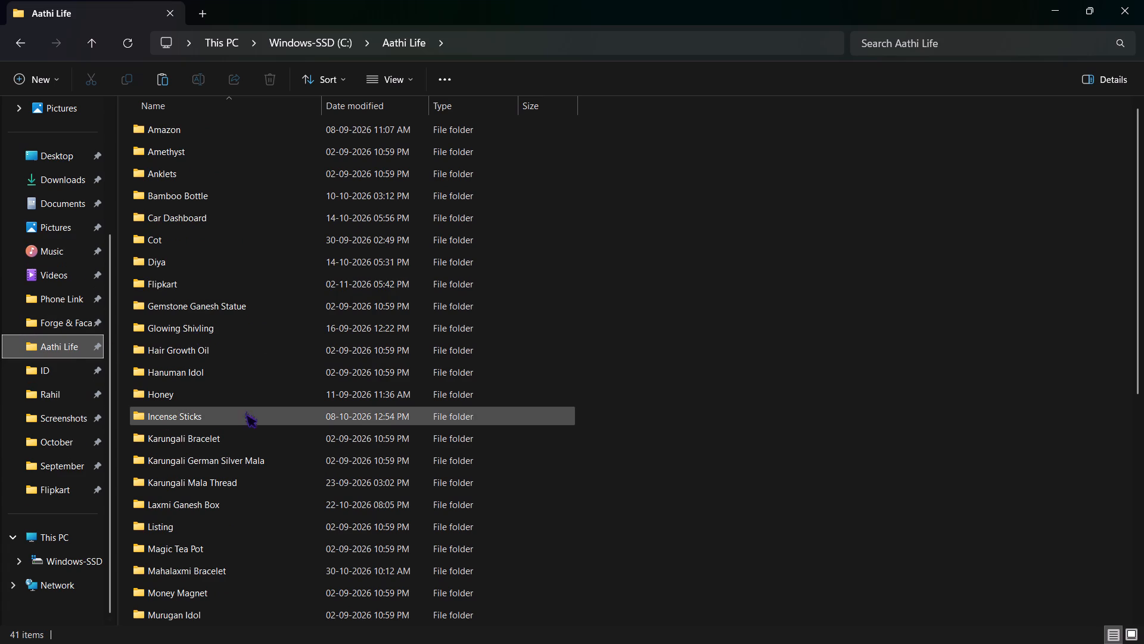
{"action": "scroll", "coordinate": [248, 394], "scroll_direction": "down", "scroll_amount": 11}
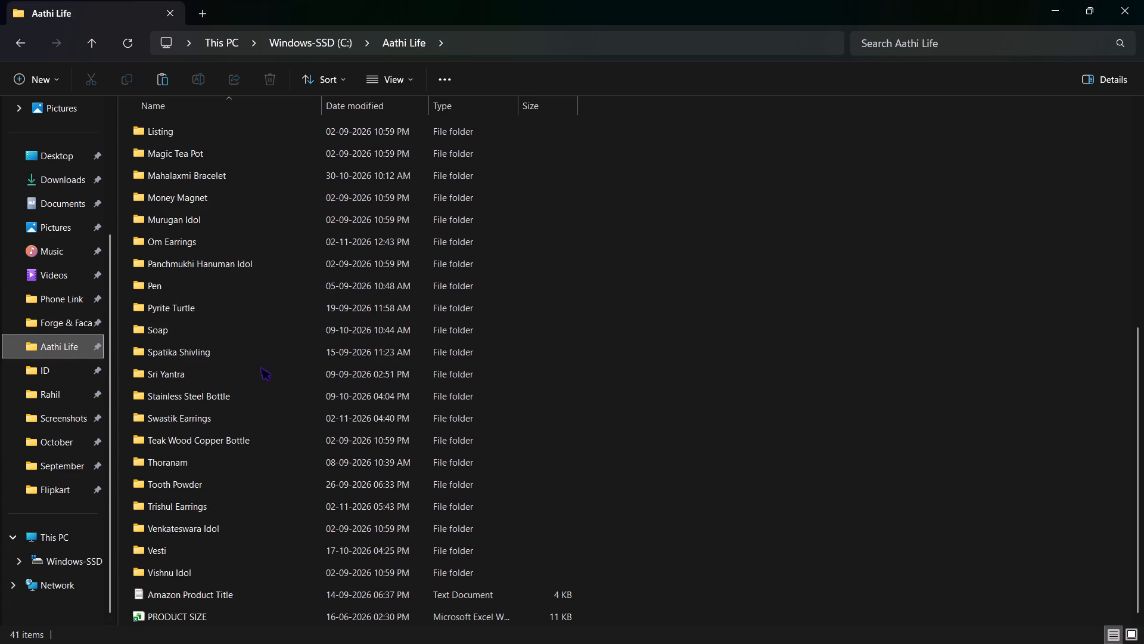
{"action": "scroll", "coordinate": [260, 363], "scroll_direction": "up", "scroll_amount": 17}
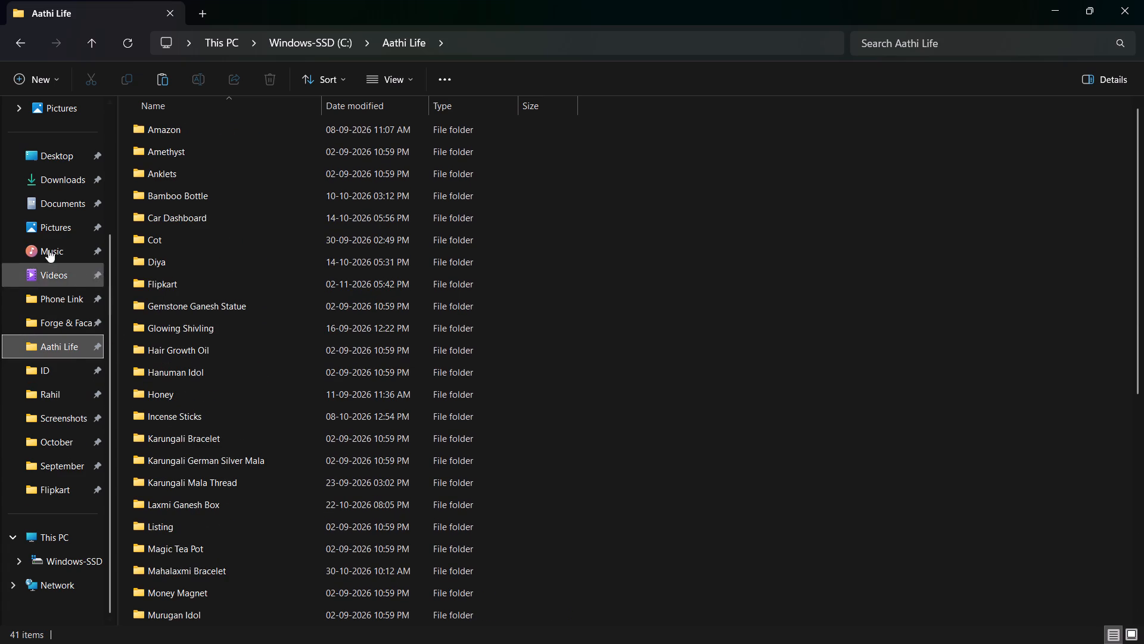
Switch to Excel, open the recent Amazon Orders Sep26 workbook and review the order list on its Aug26 sheet.
{"action": "left_click", "coordinate": [413, 614]}
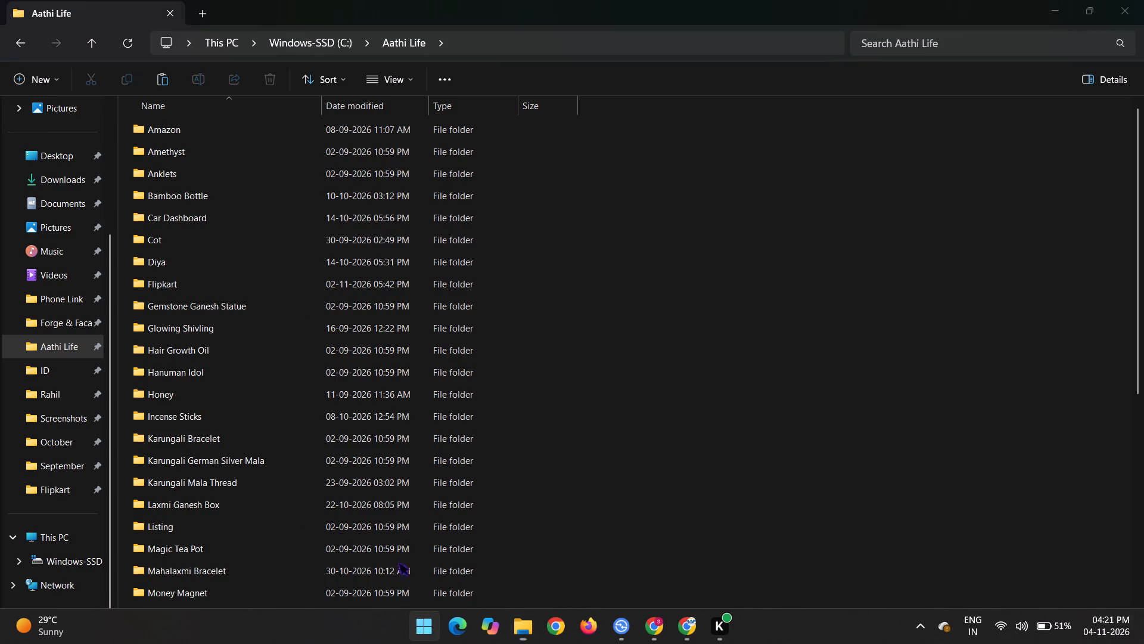
{"action": "left_click", "coordinate": [528, 180]}
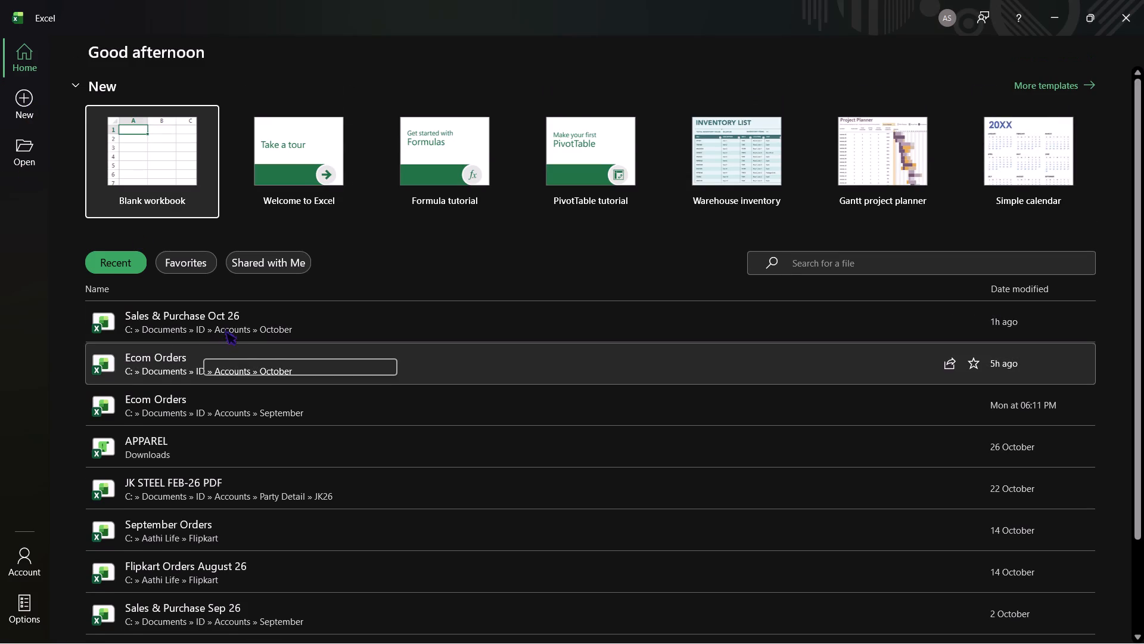
{"action": "scroll", "coordinate": [232, 403], "scroll_direction": "down", "scroll_amount": 1}
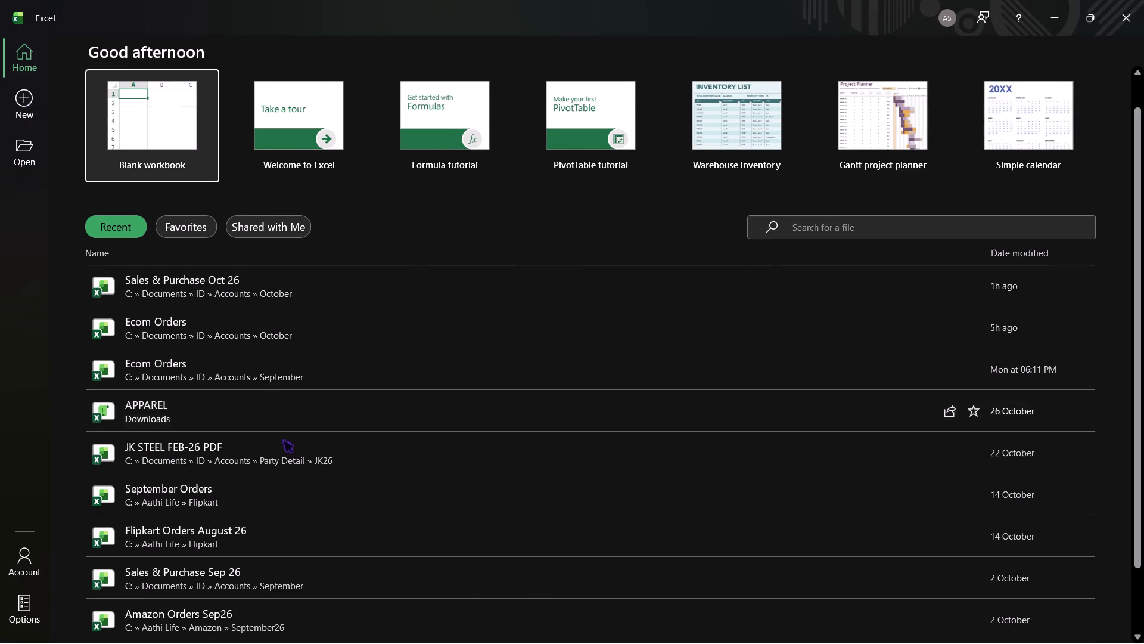
{"action": "scroll", "coordinate": [282, 435], "scroll_direction": "down", "scroll_amount": 2}
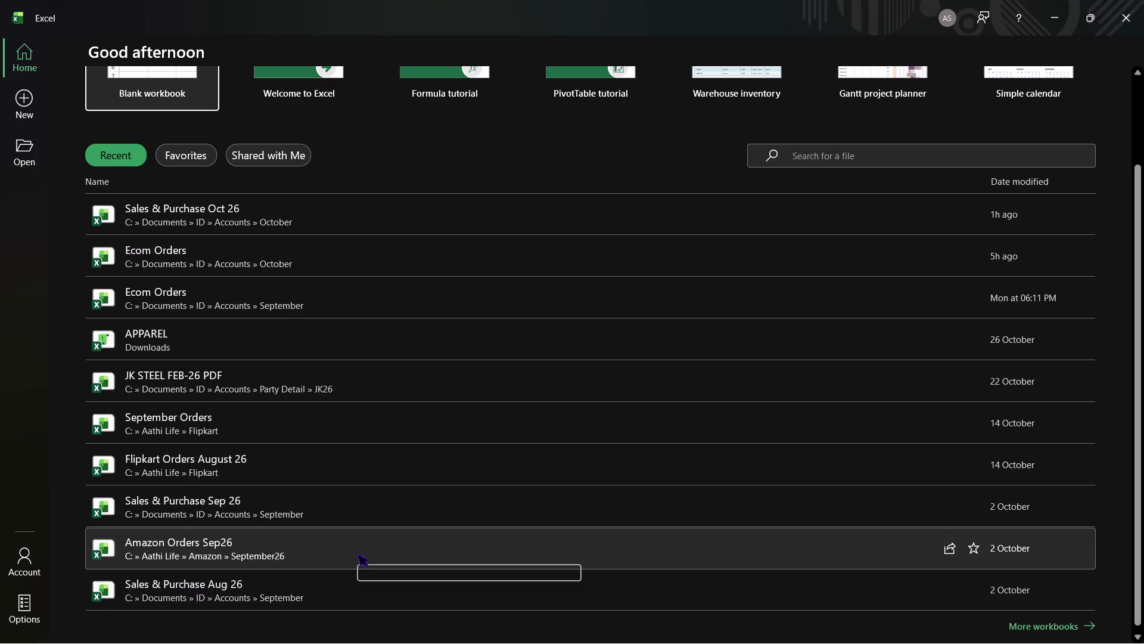
{"action": "left_click", "coordinate": [284, 538]}
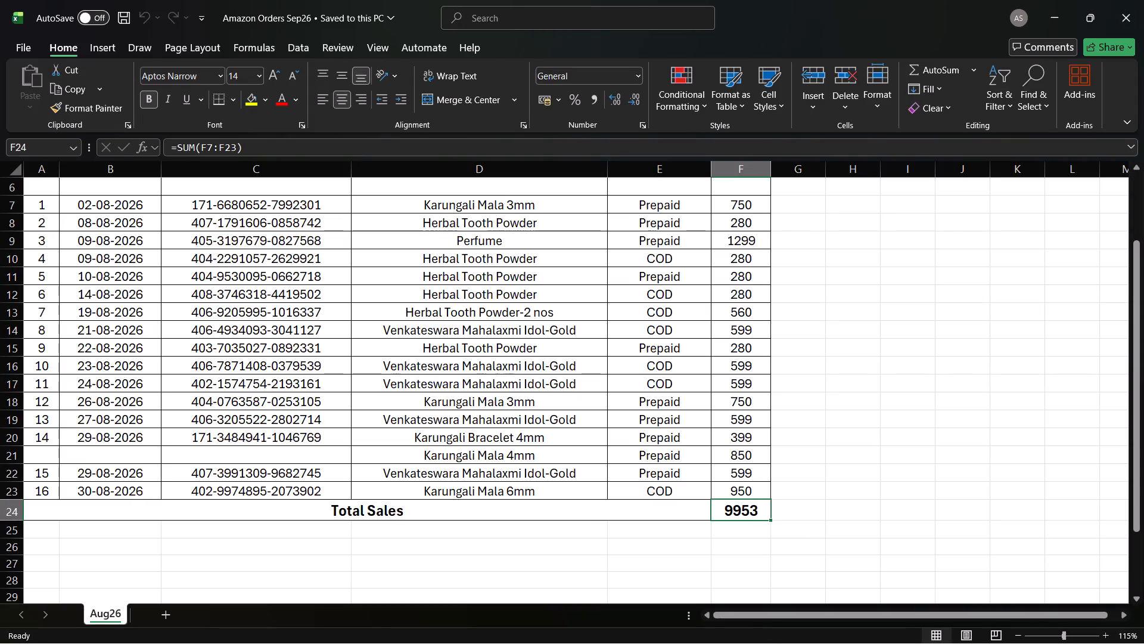
{"action": "scroll", "coordinate": [646, 454], "scroll_direction": "down", "scroll_amount": 4}
{"action": "scroll", "coordinate": [310, 442], "scroll_direction": "down", "scroll_amount": 2}
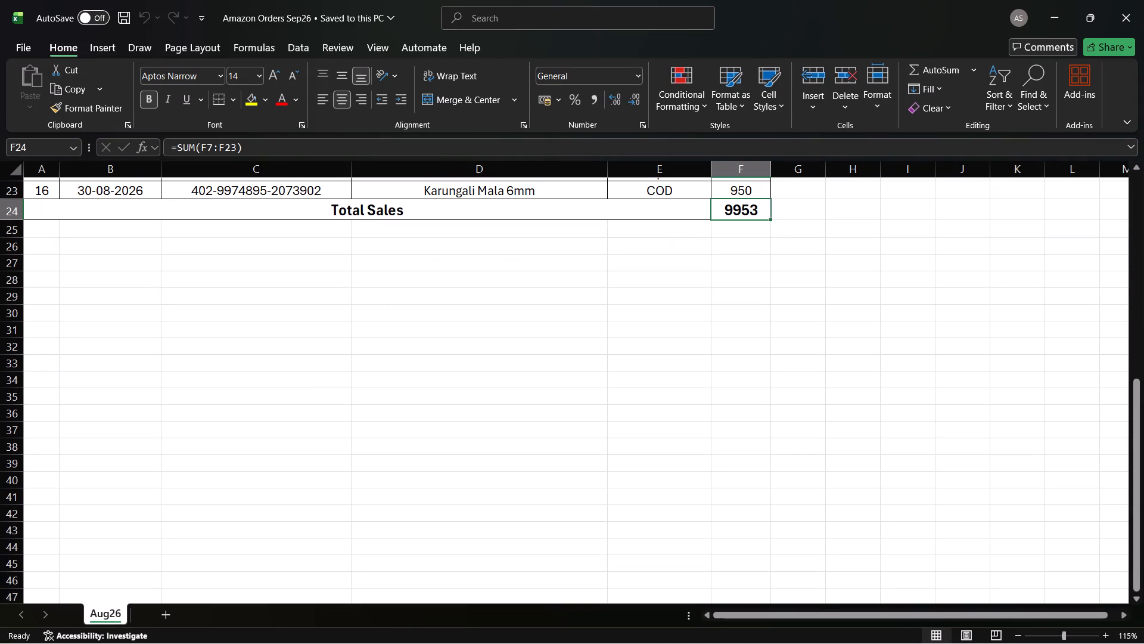
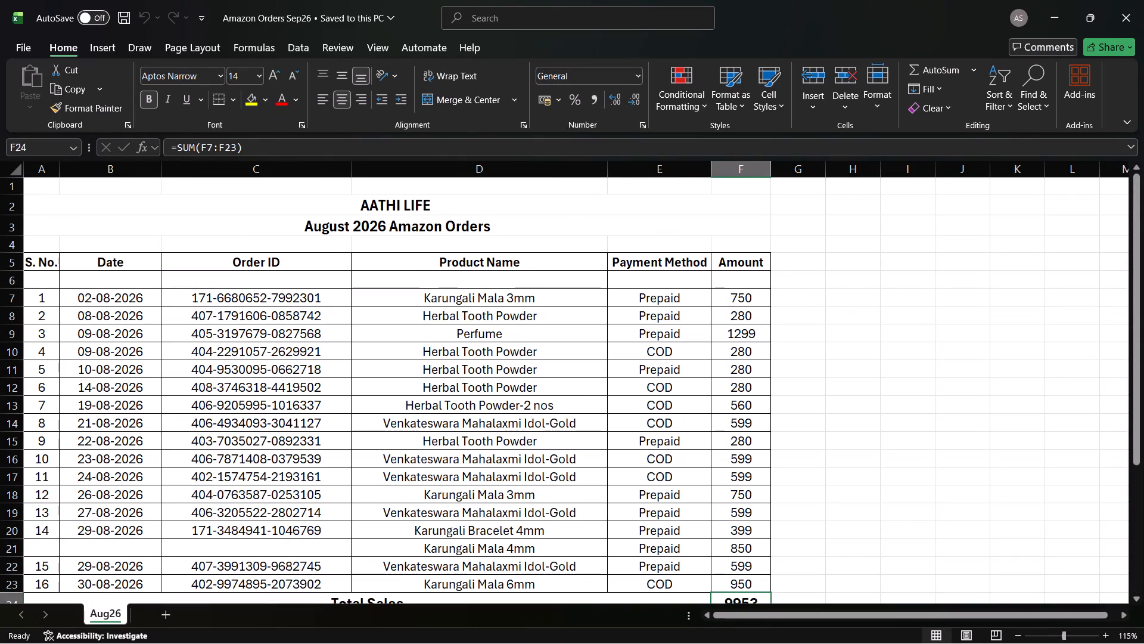
Delete the Payment Method column from the Aug26 order sheet.
{"action": "left_click", "coordinate": [678, 174]}
{"action": "key", "text": "ctrl+minus"}
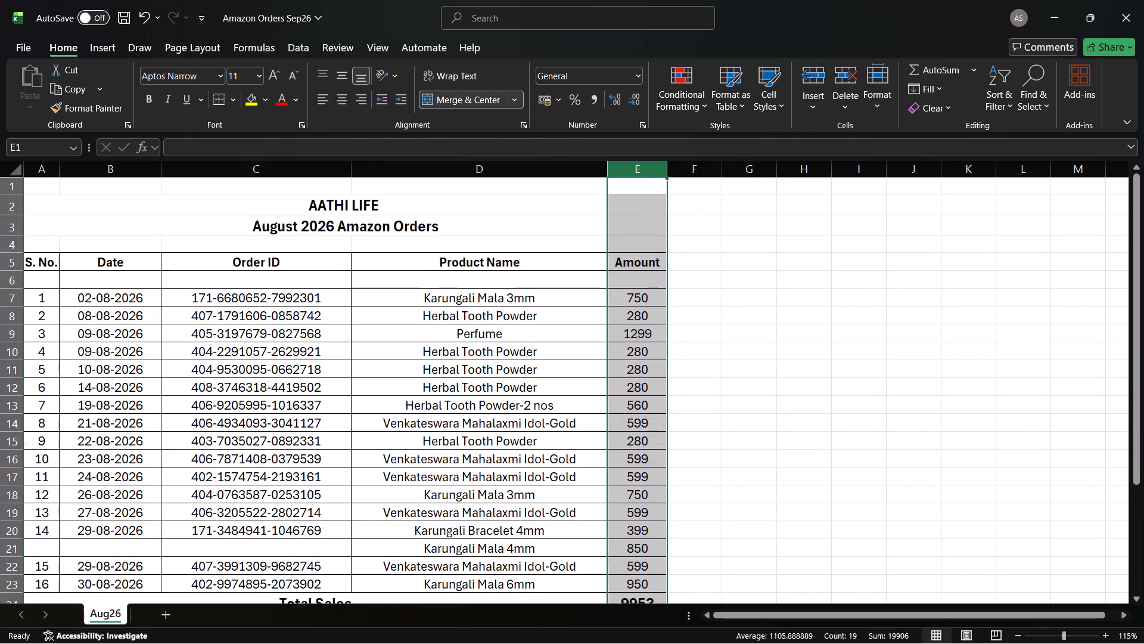
Replace the month in the sheet's subtitle so it reads October 2026 Amazon Orders.
{"action": "double_click", "coordinate": [296, 226]}
{"action": "key", "text": "BackSpace"}
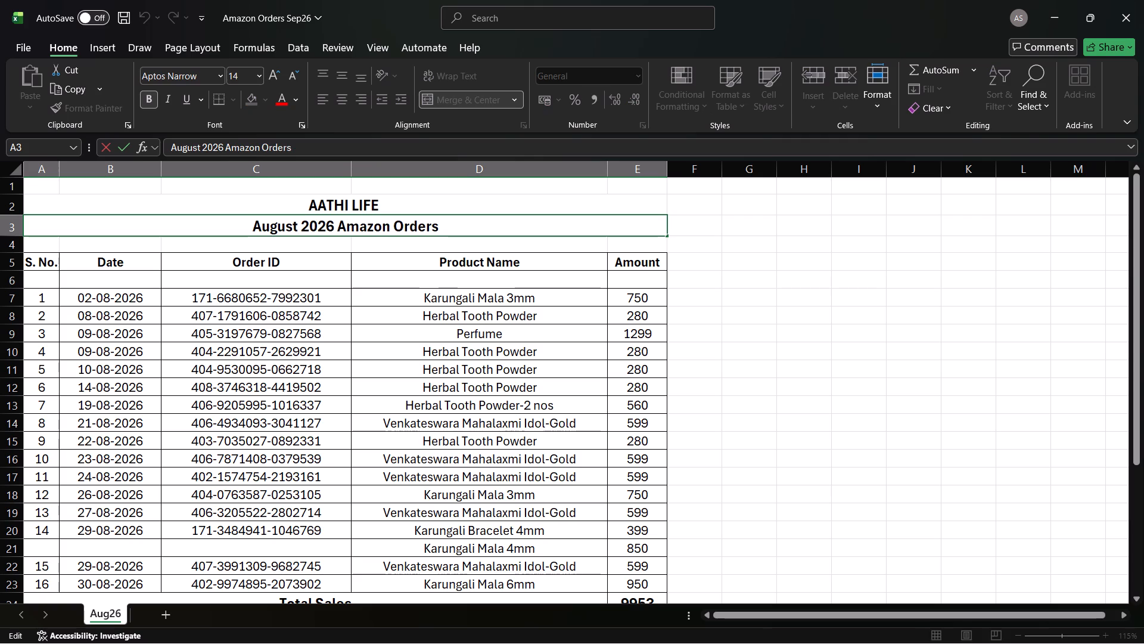
{"action": "key", "text": "BackSpace"}
{"action": "key", "text": "BackSpace"}
{"action": "key", "text": "BackSpace"}
{"action": "key", "text": "BackSpace"}
{"action": "key", "text": "BackSpace"}
{"action": "key", "text": "shift+s"}
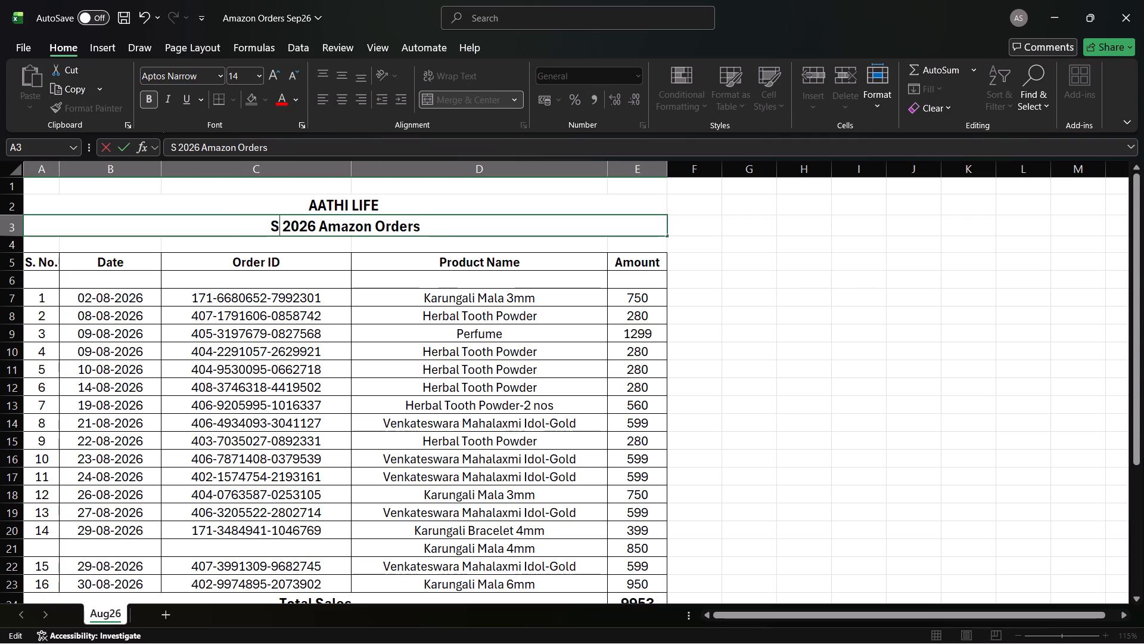
{"action": "type", "text": "eptemb"}
{"action": "key", "text": "ctrl+BackSpace"}
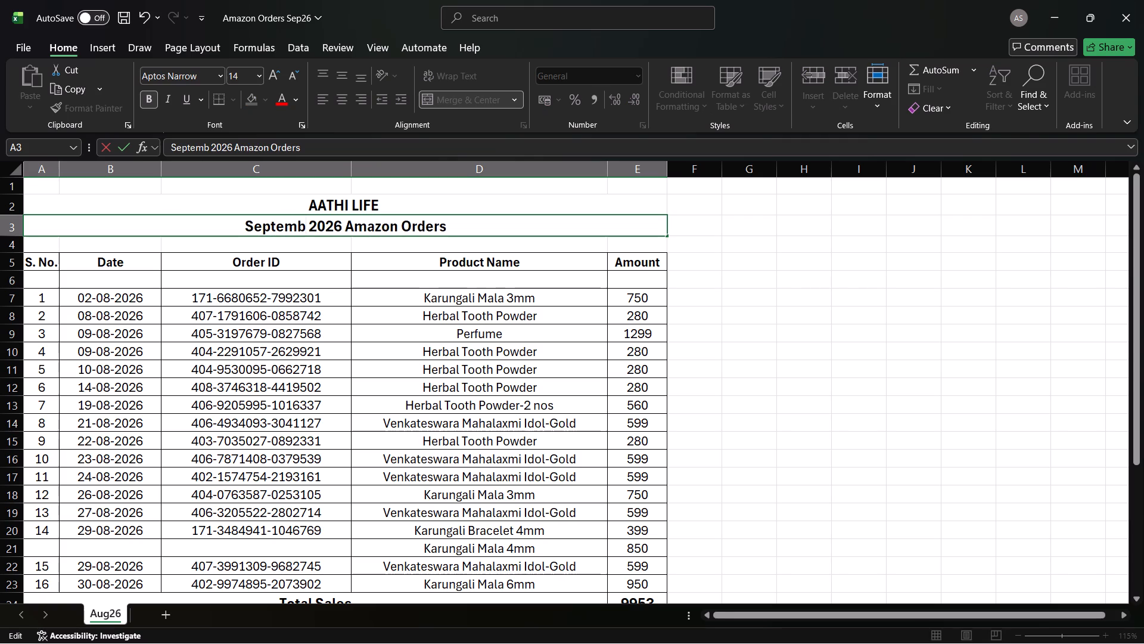
{"action": "key", "text": "BackSpace"}
{"action": "key", "text": "BackSpace"}
{"action": "key", "text": "BackSpace"}
{"action": "key", "text": "BackSpace"}
{"action": "key", "text": "BackSpace"}
{"action": "key", "text": "BackSpace"}
{"action": "key", "text": "BackSpace"}
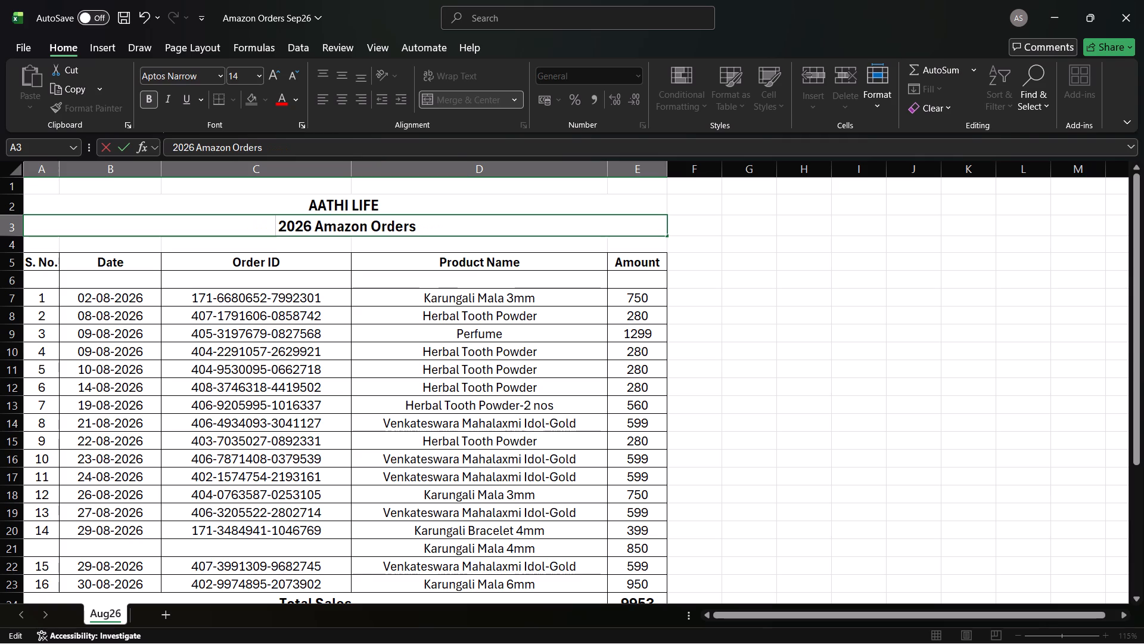
{"action": "type", "text": "Oct"}
{"action": "type", "text": "ober"}
{"action": "key", "text": "Return"}
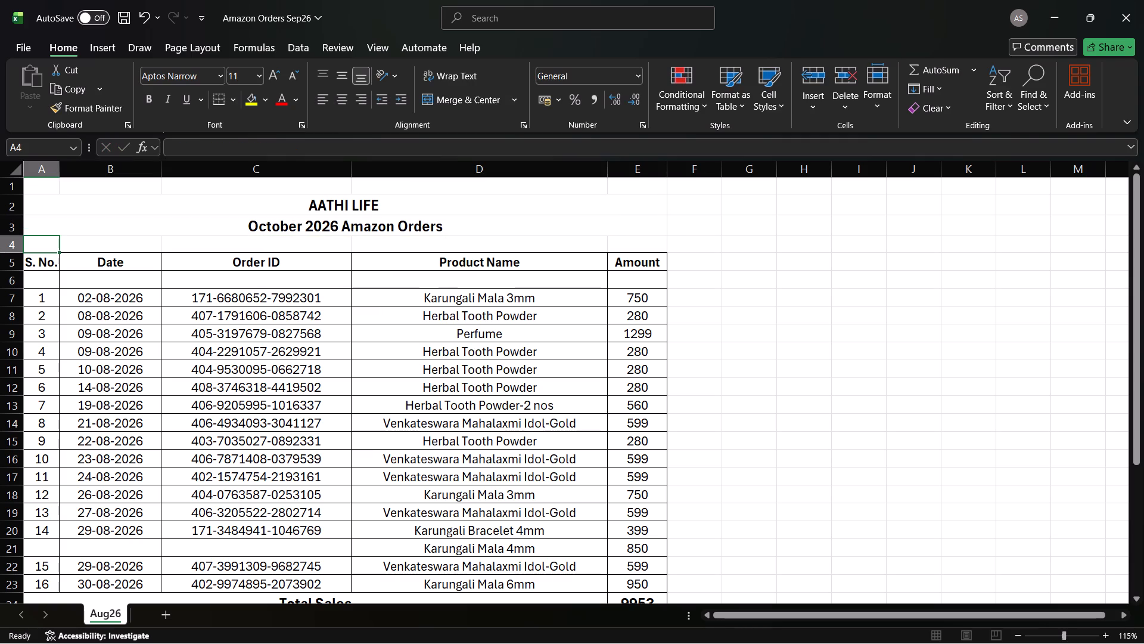
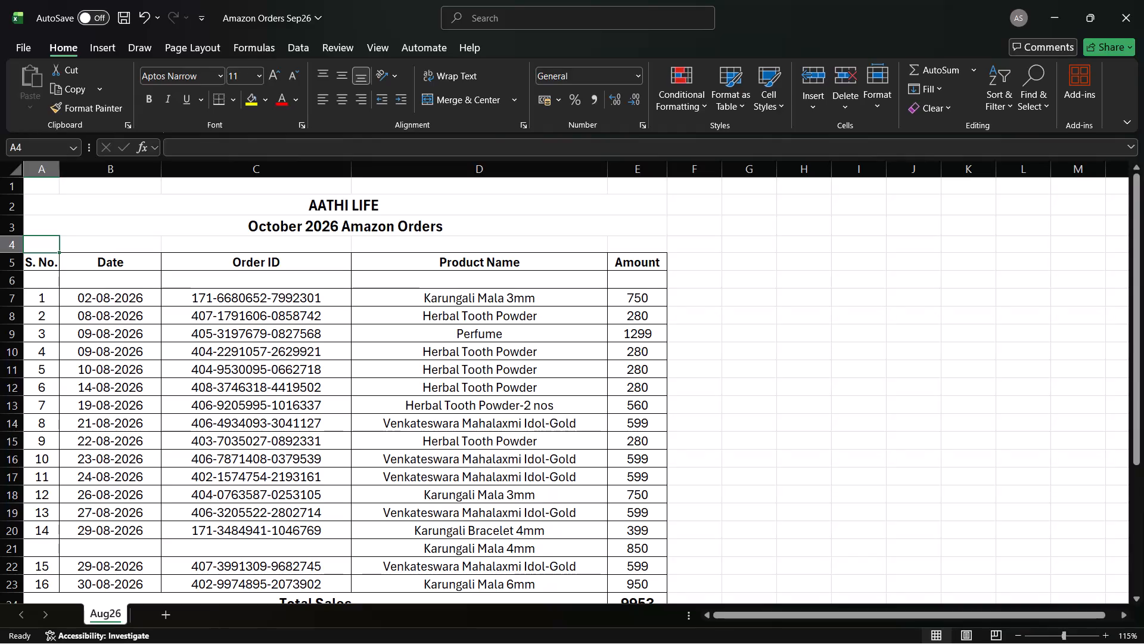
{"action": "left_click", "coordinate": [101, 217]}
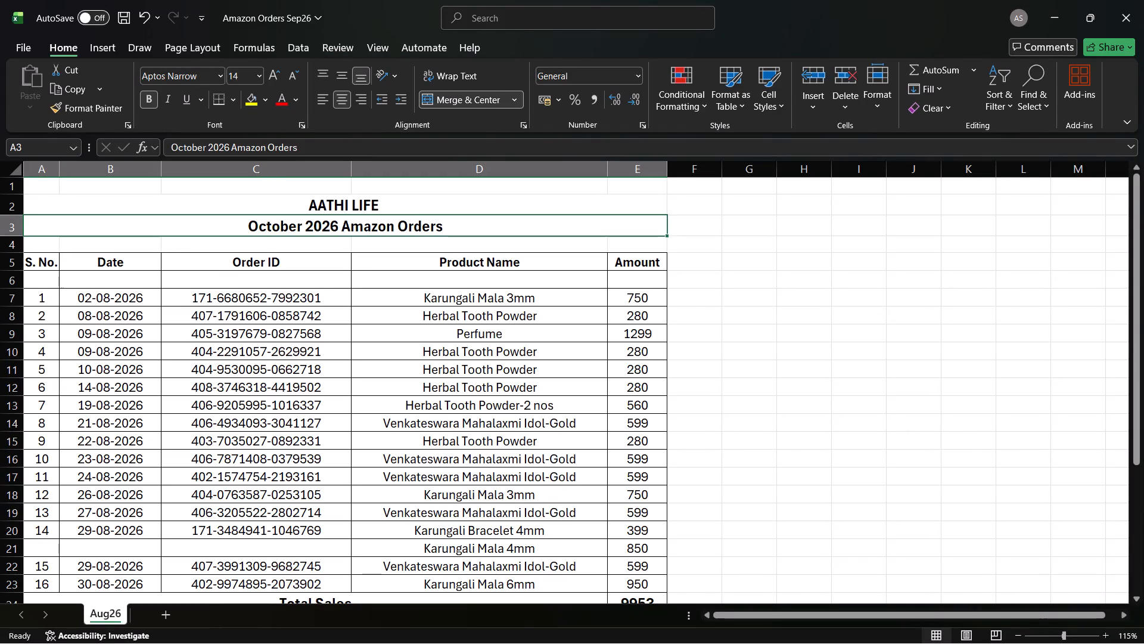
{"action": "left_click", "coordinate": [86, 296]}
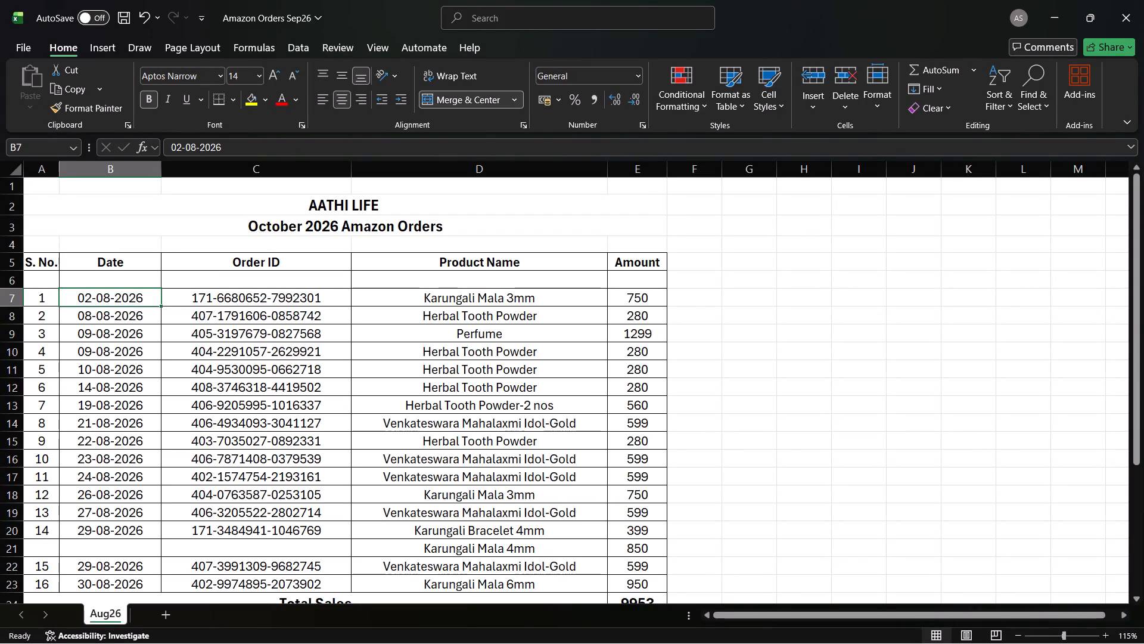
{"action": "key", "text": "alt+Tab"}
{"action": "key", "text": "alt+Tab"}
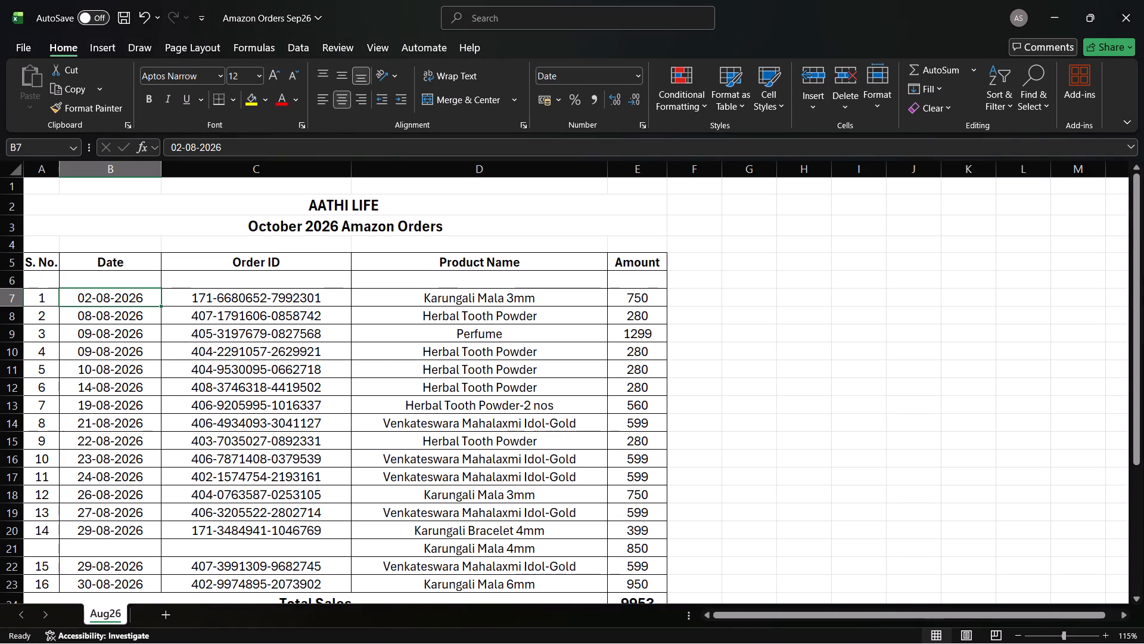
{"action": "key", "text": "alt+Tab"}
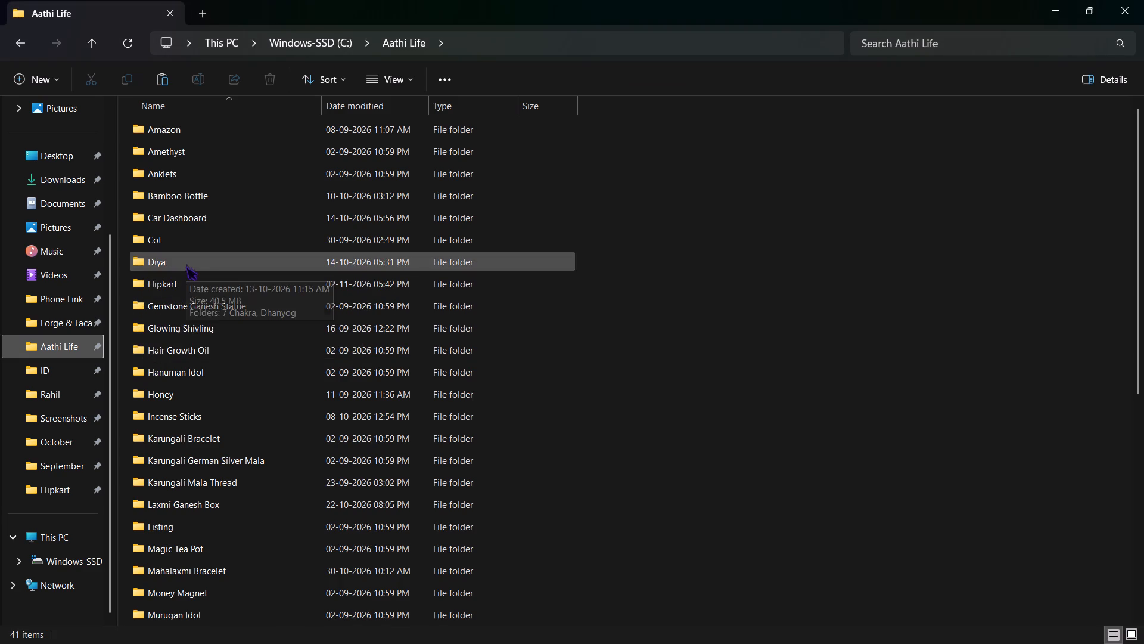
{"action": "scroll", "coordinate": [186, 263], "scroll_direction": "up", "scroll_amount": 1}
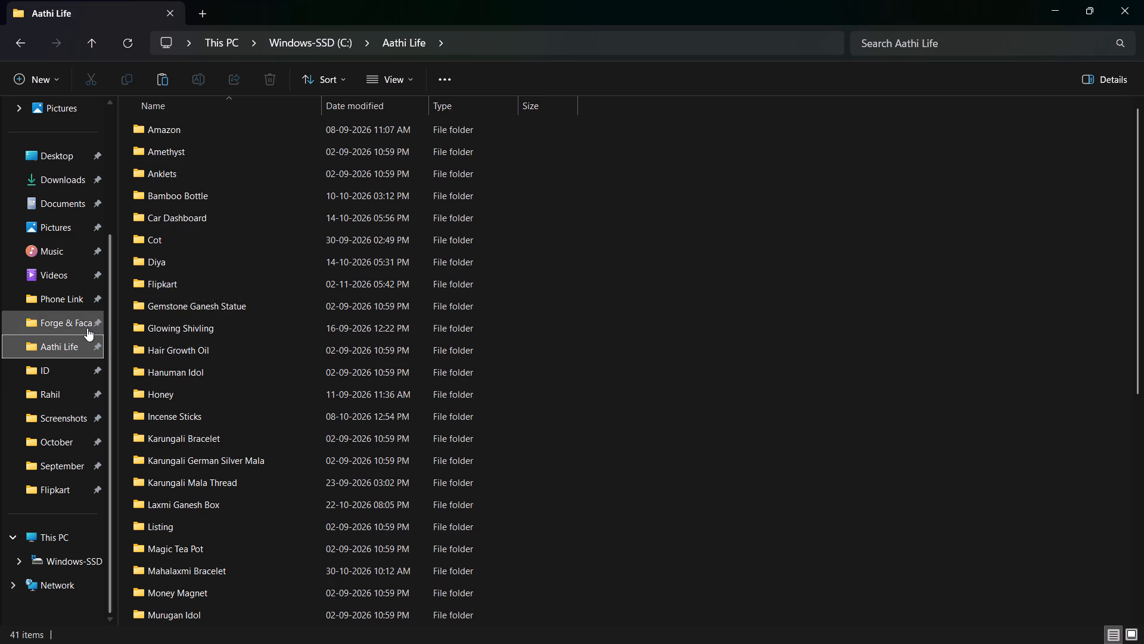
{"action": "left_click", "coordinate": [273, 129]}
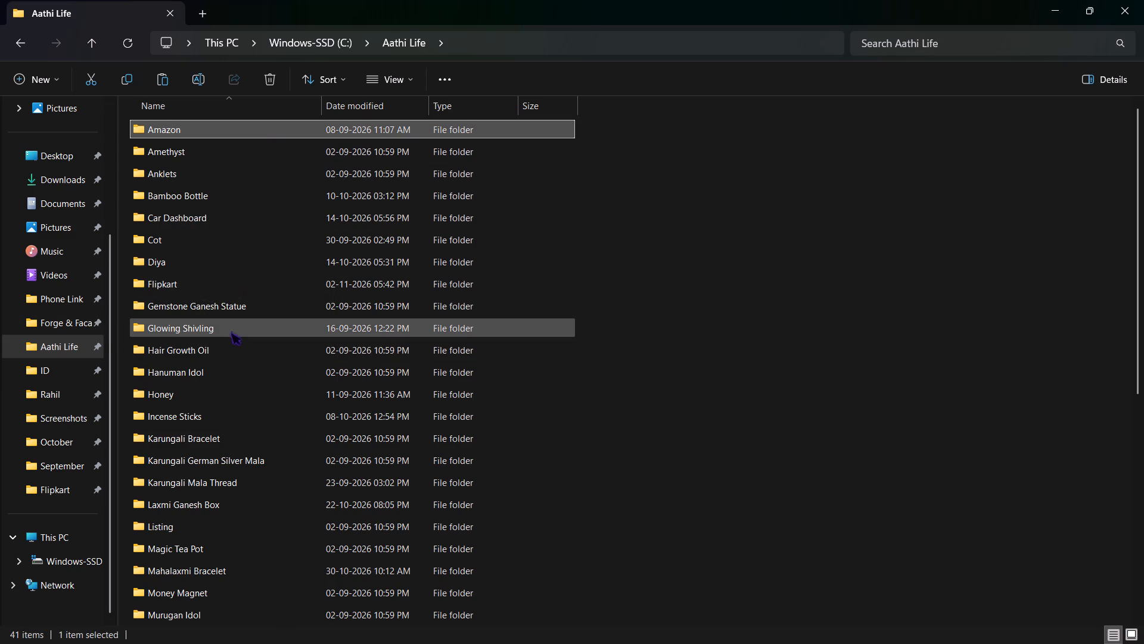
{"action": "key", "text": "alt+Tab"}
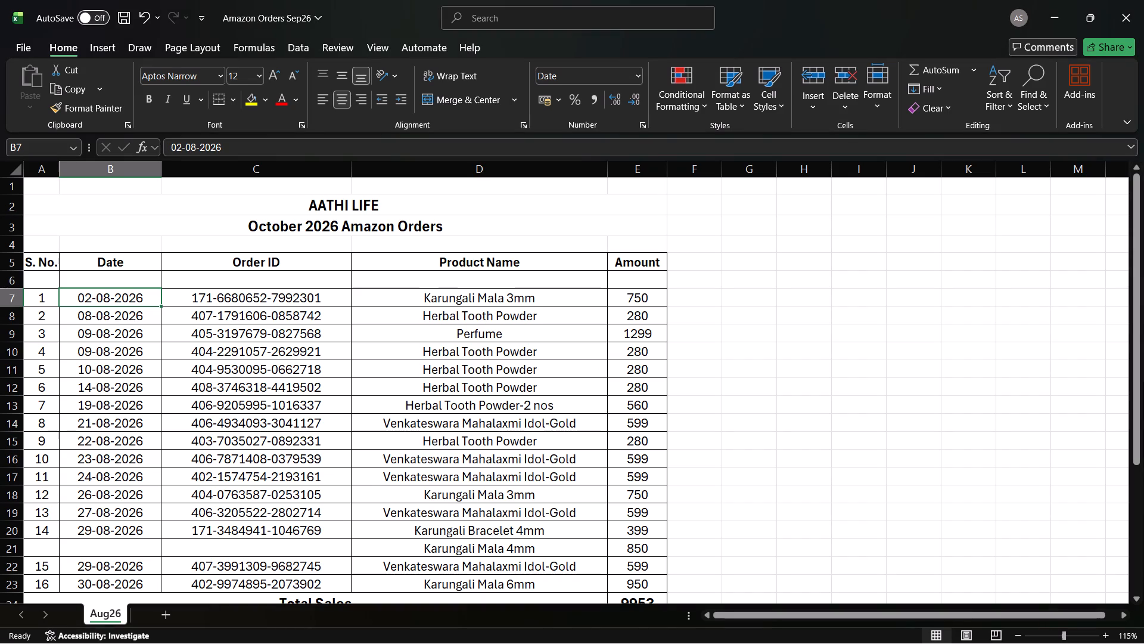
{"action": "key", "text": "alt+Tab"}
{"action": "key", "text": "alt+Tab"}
Switch to File Explorer and create a new folder named October inside the Aathi Life folder's Amazon folder.
{"action": "key", "text": "alt+Tab"}
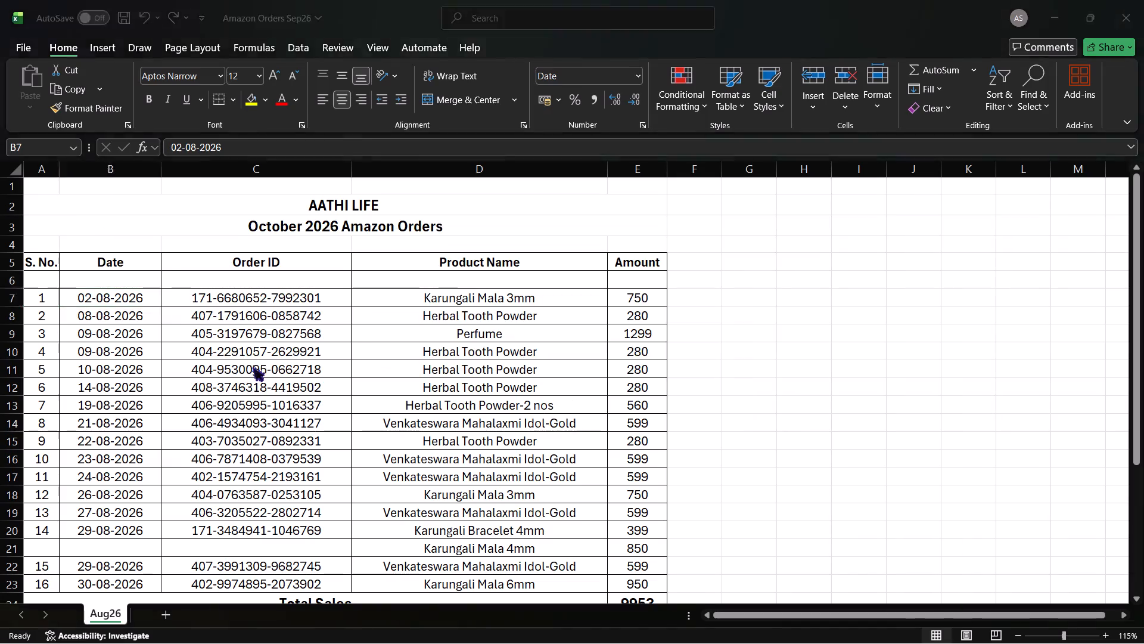
{"action": "scroll", "coordinate": [254, 365], "scroll_direction": "down", "scroll_amount": 10}
{"action": "scroll", "coordinate": [255, 365], "scroll_direction": "up", "scroll_amount": 11}
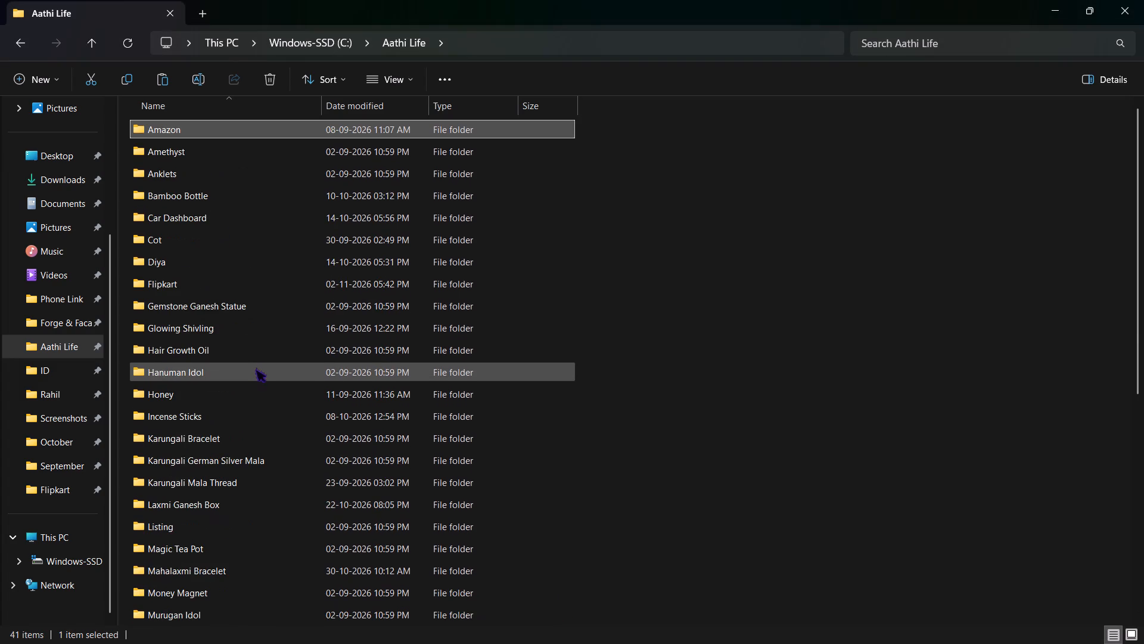
{"action": "scroll", "coordinate": [255, 365], "scroll_direction": "up", "scroll_amount": 7}
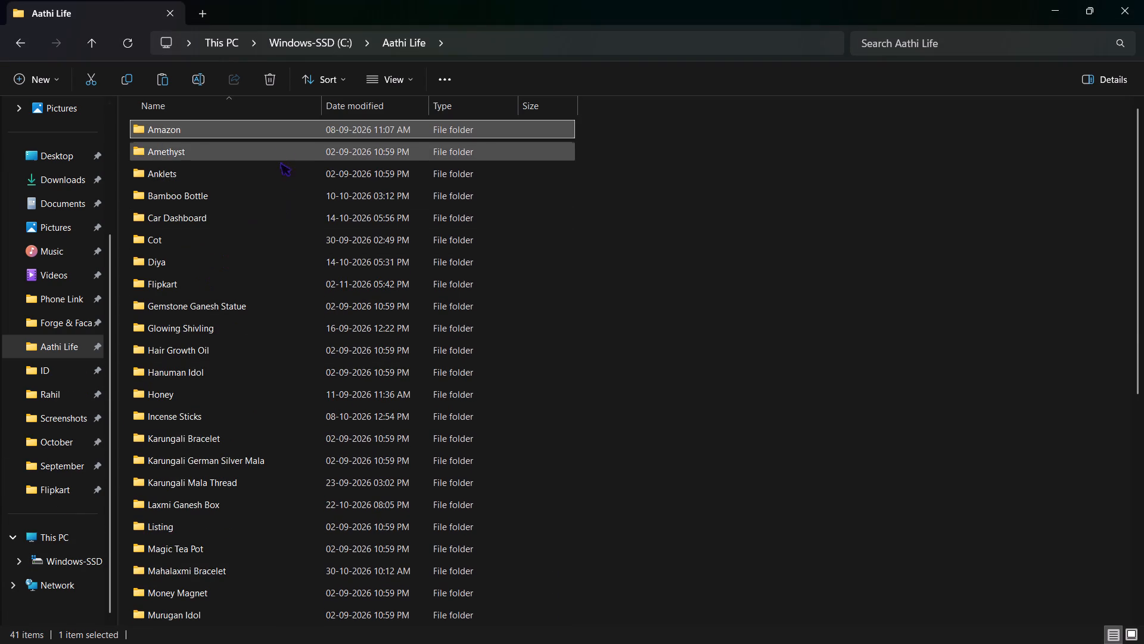
{"action": "double_click", "coordinate": [271, 126]}
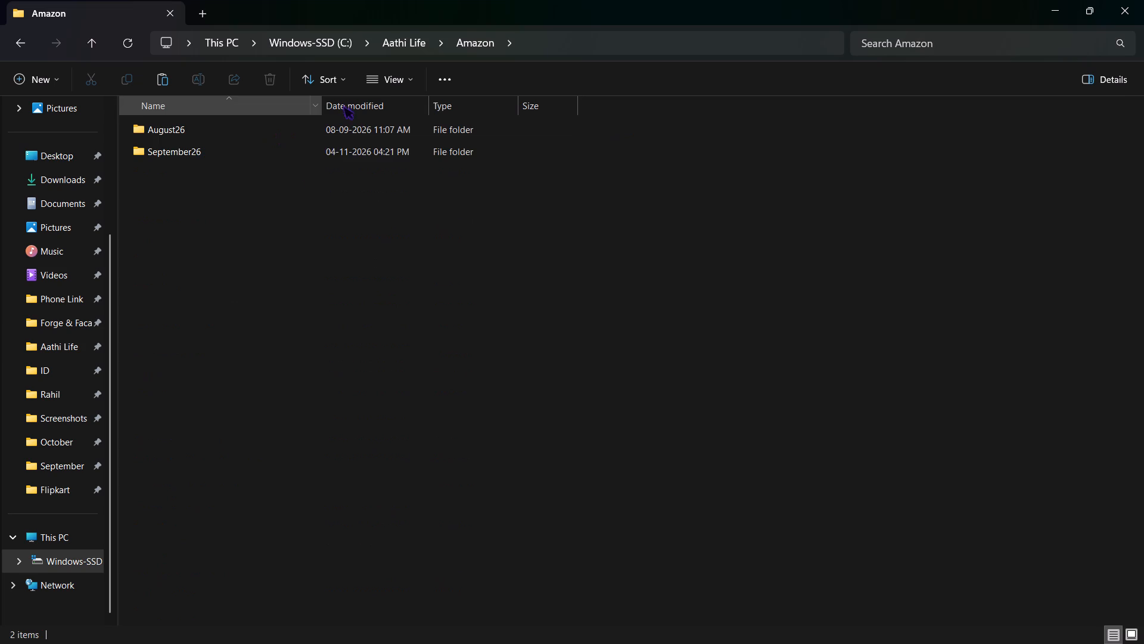
{"action": "double_click", "coordinate": [267, 144]}
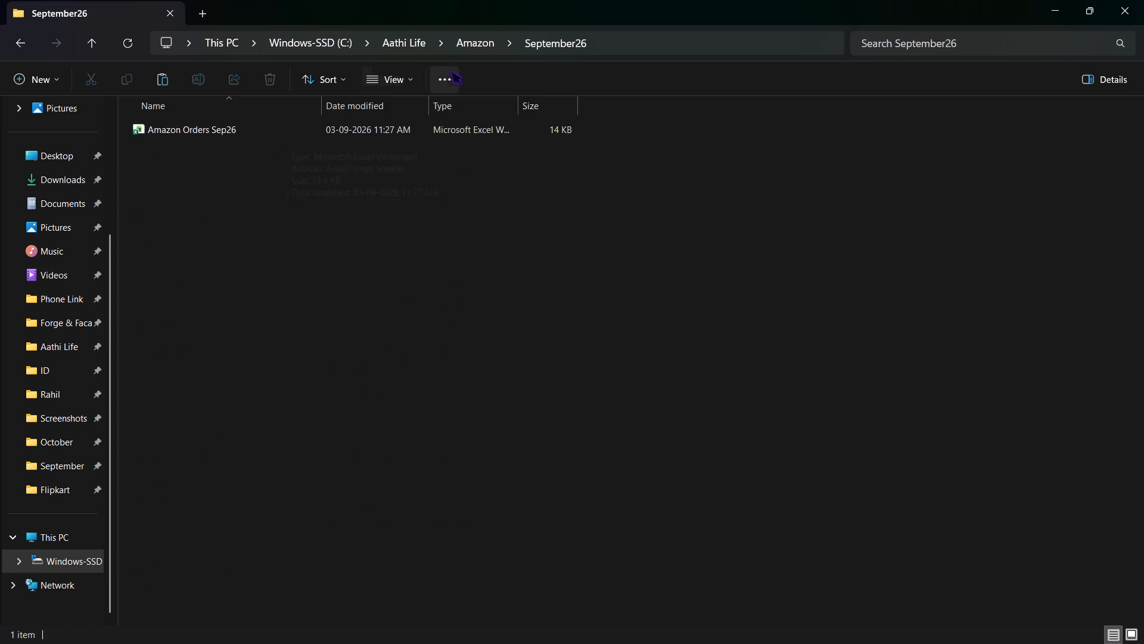
{"action": "left_click", "coordinate": [475, 45]}
{"action": "left_click", "coordinate": [172, 206]}
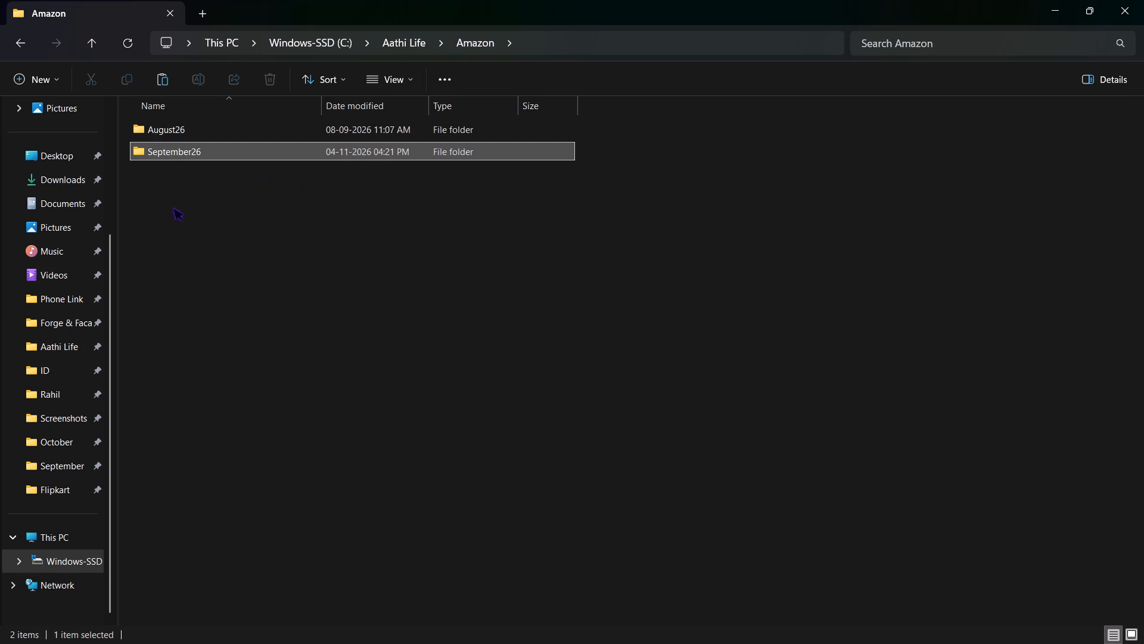
{"action": "right_click", "coordinate": [185, 183]}
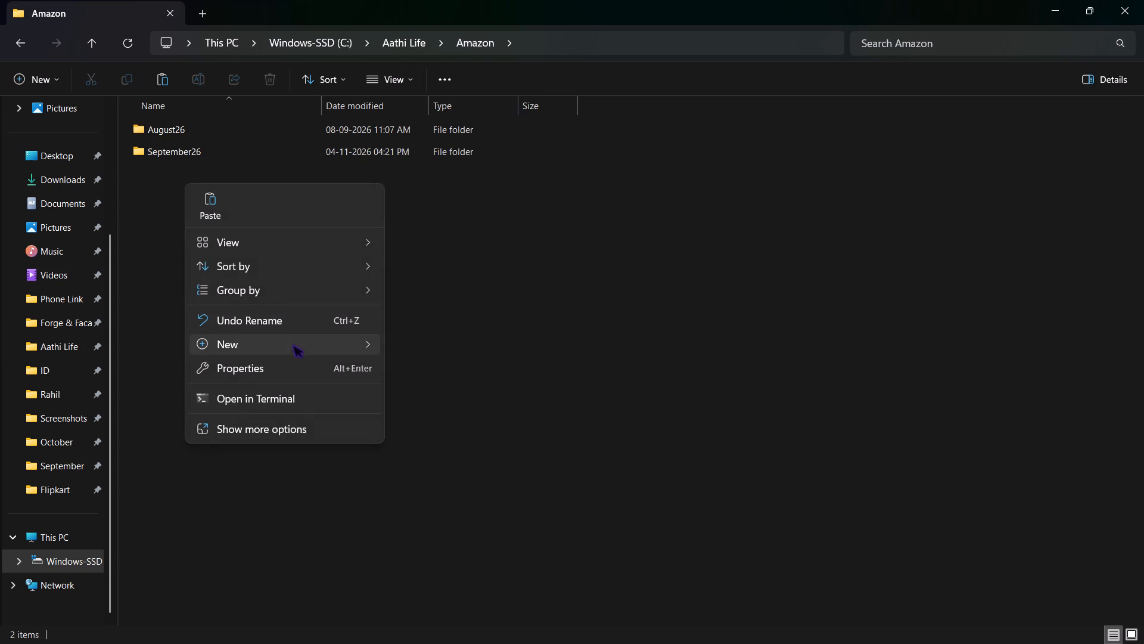
{"action": "left_click", "coordinate": [436, 329]}
{"action": "right_click", "coordinate": [204, 228]}
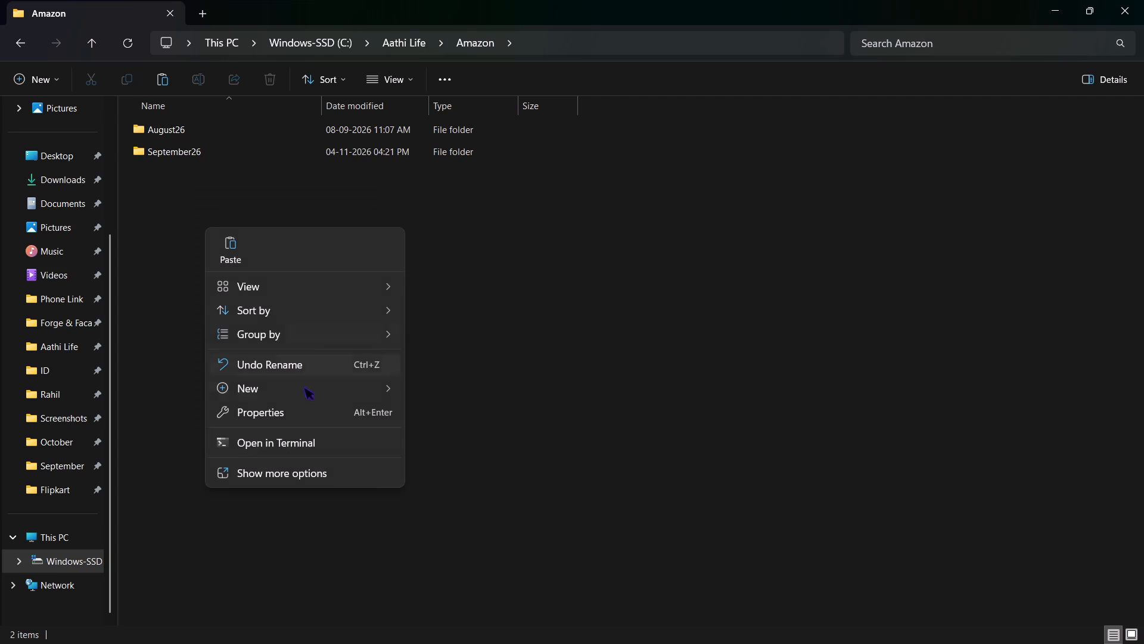
{"action": "left_click", "coordinate": [456, 390]}
{"action": "type", "text": "October"}
{"action": "key", "text": "Return"}
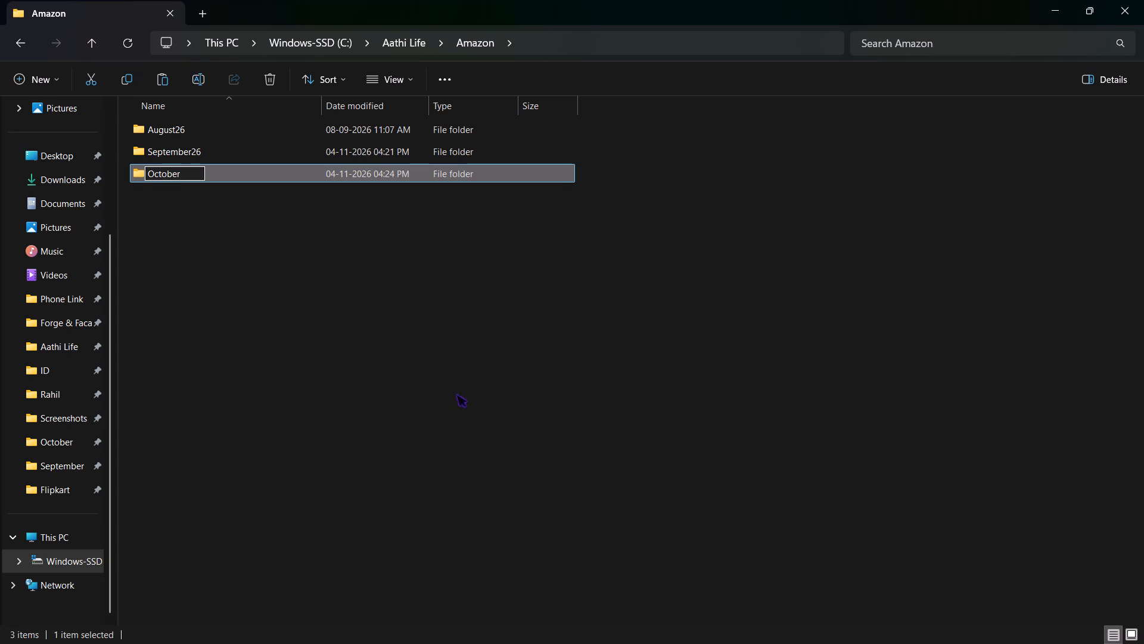
Return to Excel and close the Amazon Orders Sep26 workbook without saving its changes.
{"action": "key", "text": "alt+Tab"}
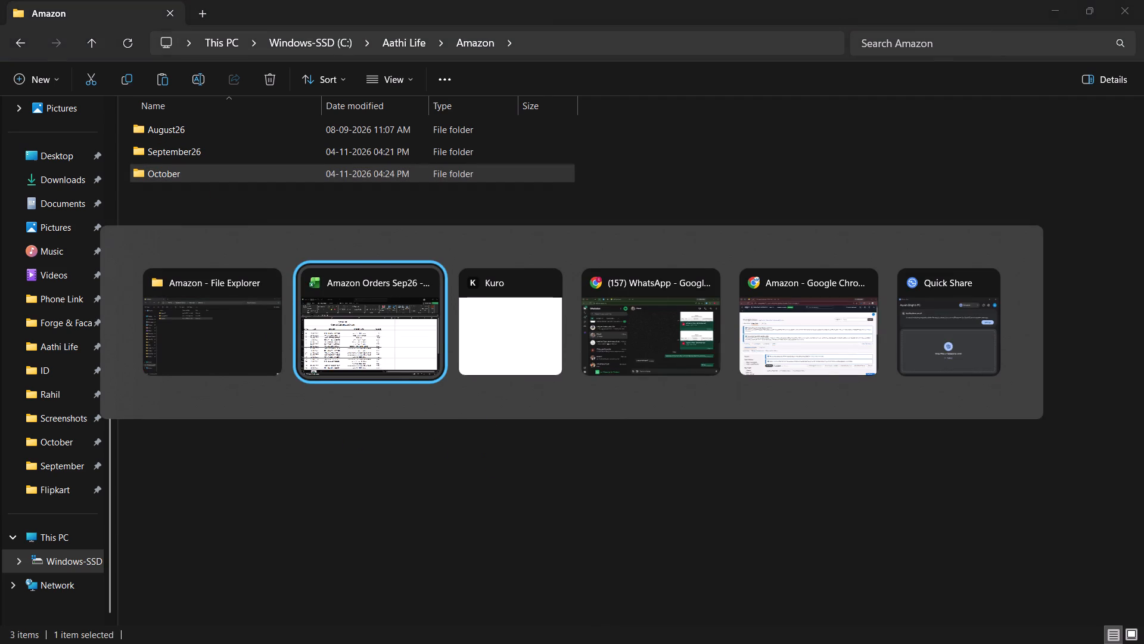
{"action": "left_click", "coordinate": [1143, 0]}
{"action": "left_click", "coordinate": [615, 434]}
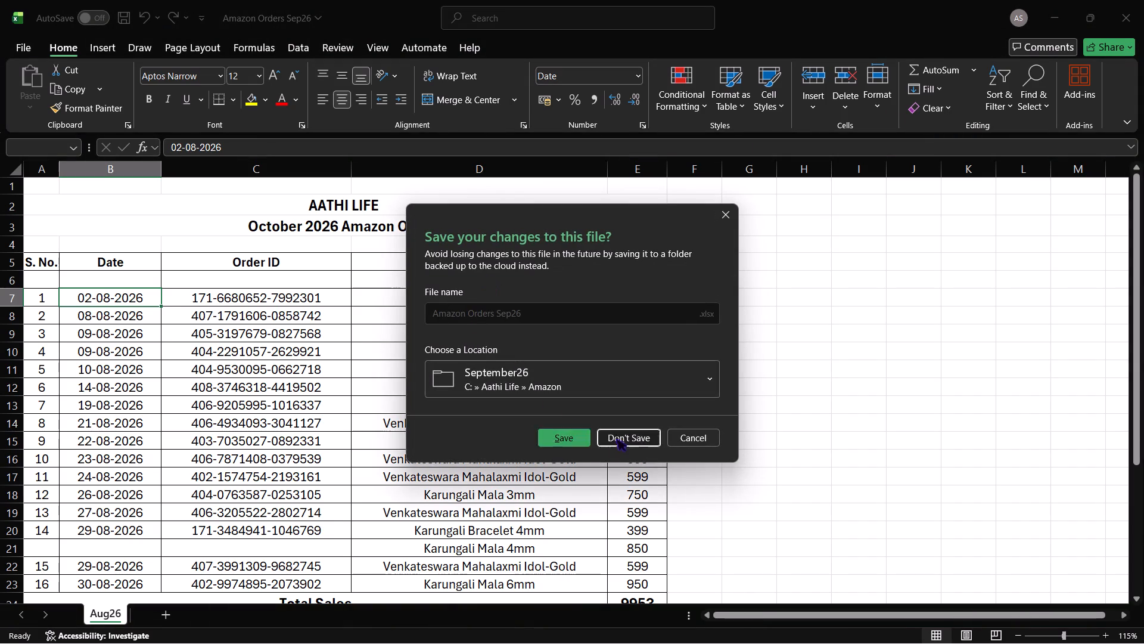
Copy the Amazon Orders Sep26 workbook from the September26 folder into the new October folder.
{"action": "left_click", "coordinate": [223, 157]}
{"action": "double_click", "coordinate": [223, 154]}
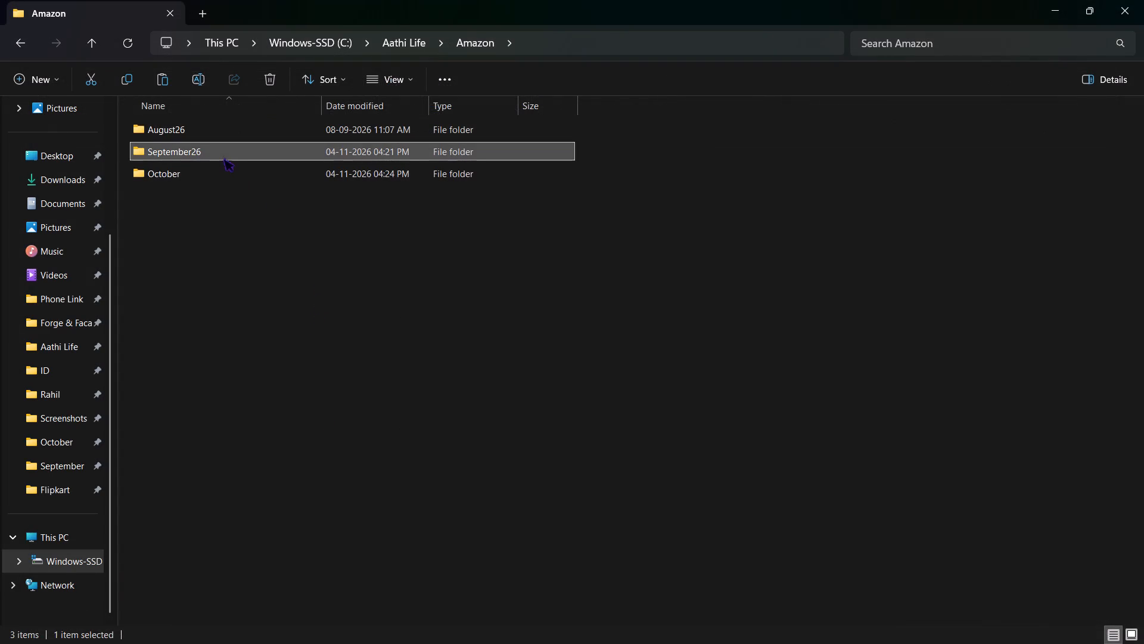
{"action": "left_click", "coordinate": [217, 130]}
{"action": "key", "text": "ctrl+c"}
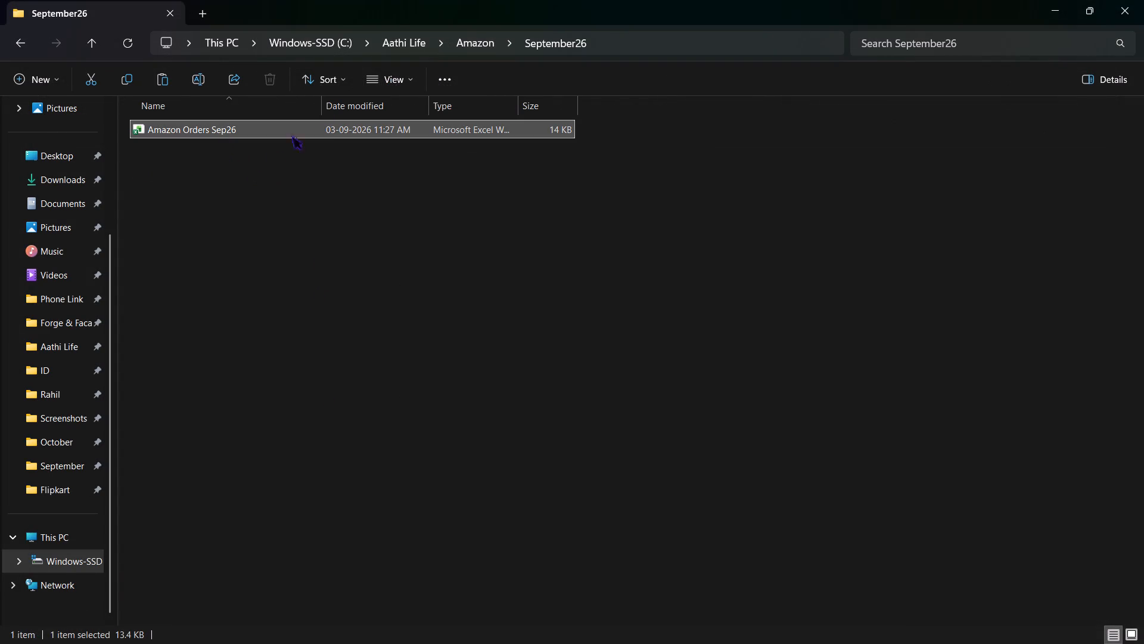
{"action": "left_click", "coordinate": [480, 33]}
{"action": "left_click_drag", "start_coordinate": [430, 317], "coordinate": [434, 305]}
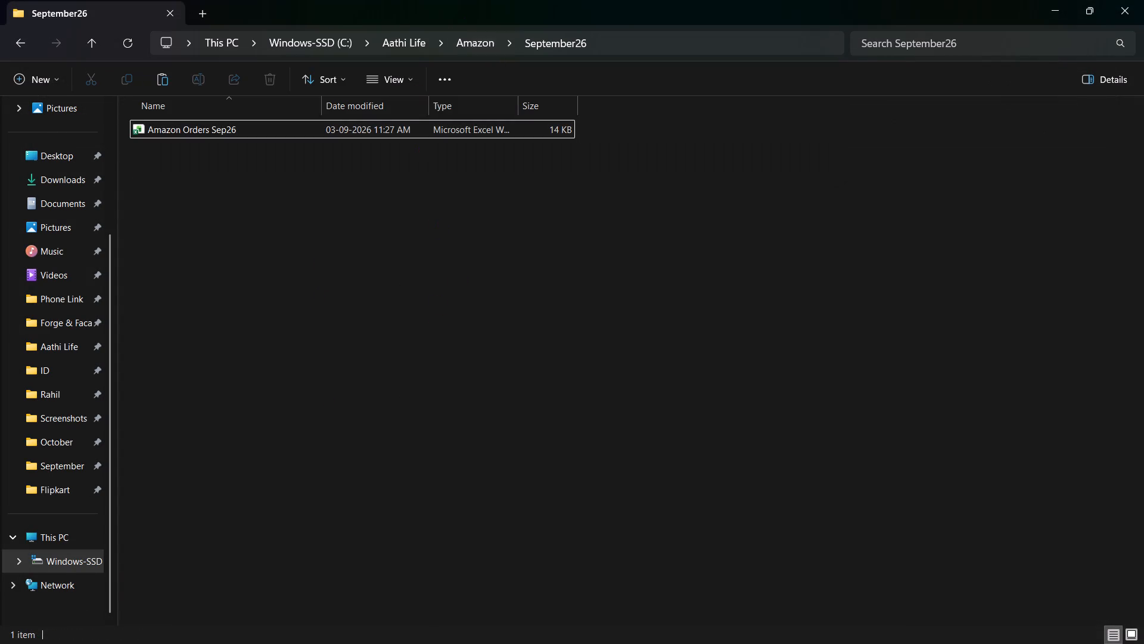
{"action": "left_click", "coordinate": [477, 43]}
{"action": "double_click", "coordinate": [192, 170]}
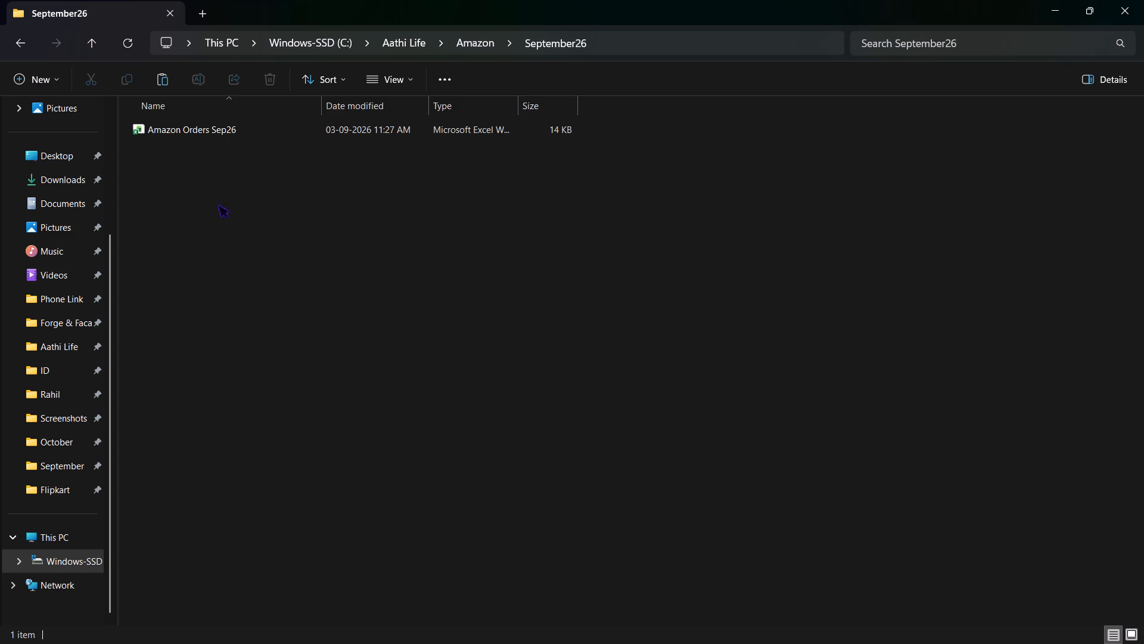
{"action": "left_click", "coordinate": [484, 45]}
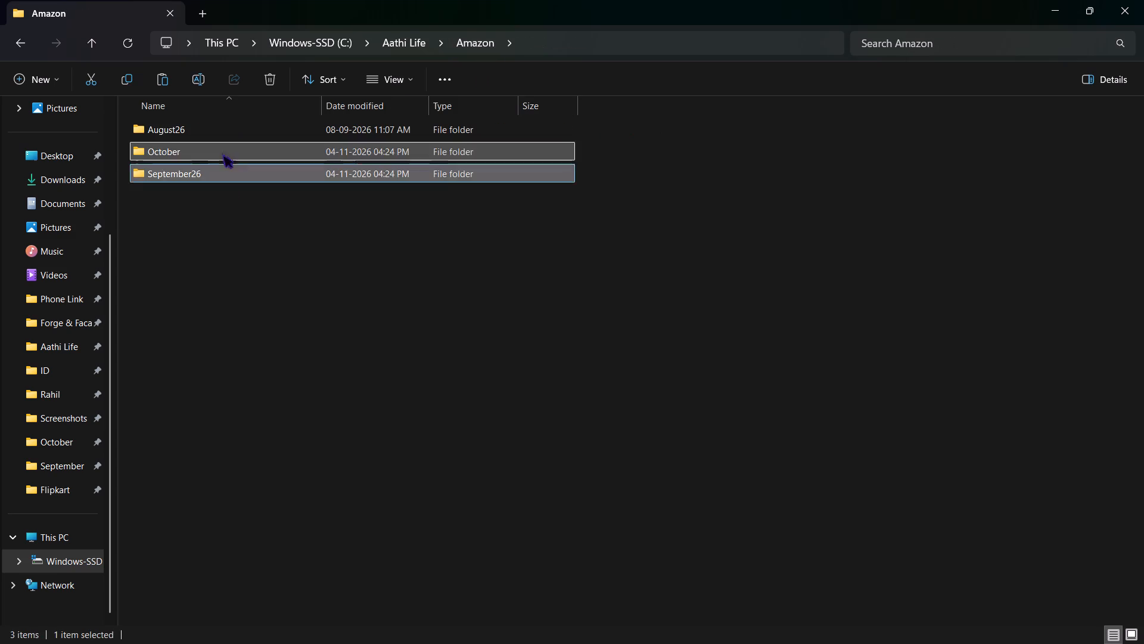
{"action": "double_click", "coordinate": [222, 151]}
{"action": "key", "text": "ctrl+v"}
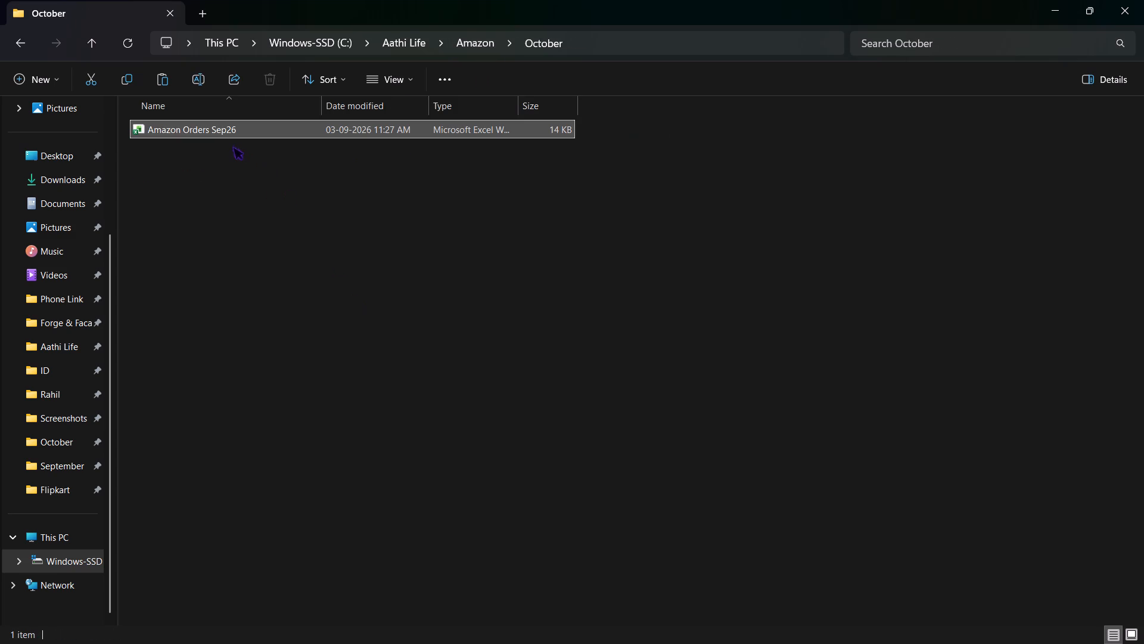
Rename the workbook copy in the October folder as Amazon Orders.
{"action": "key", "text": "F2"}
{"action": "key", "text": "Right"}
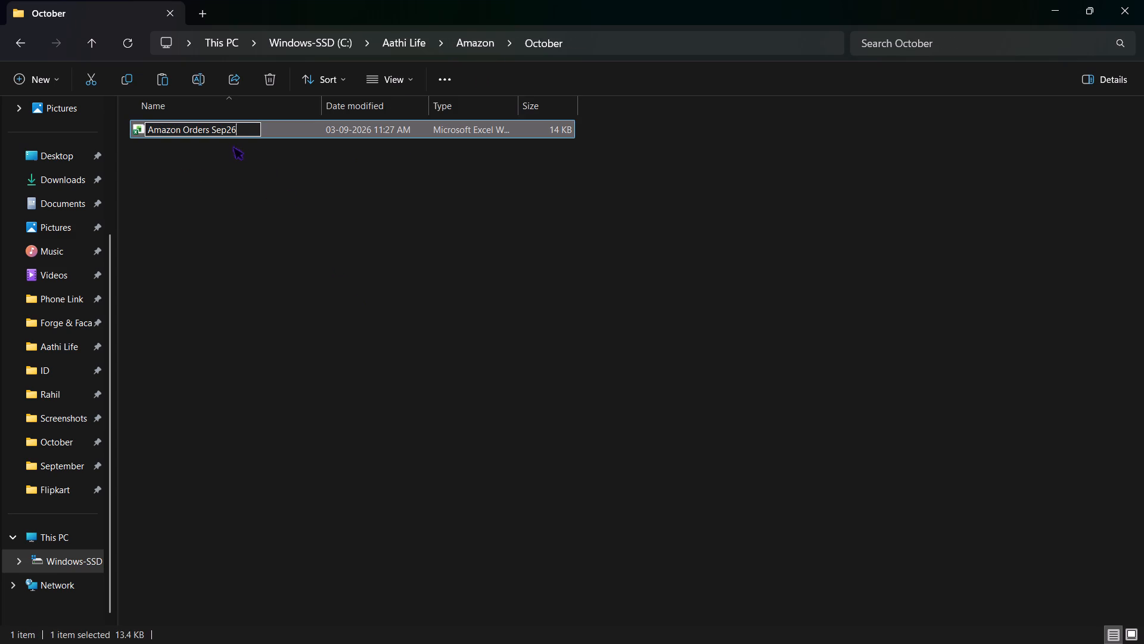
{"action": "key", "text": "BackSpace"}
{"action": "key", "text": "BackSpace"}
{"action": "key", "text": "BackSpace"}
{"action": "key", "text": "BackSpace"}
{"action": "key", "text": "BackSpace"}
{"action": "key", "text": "Return"}
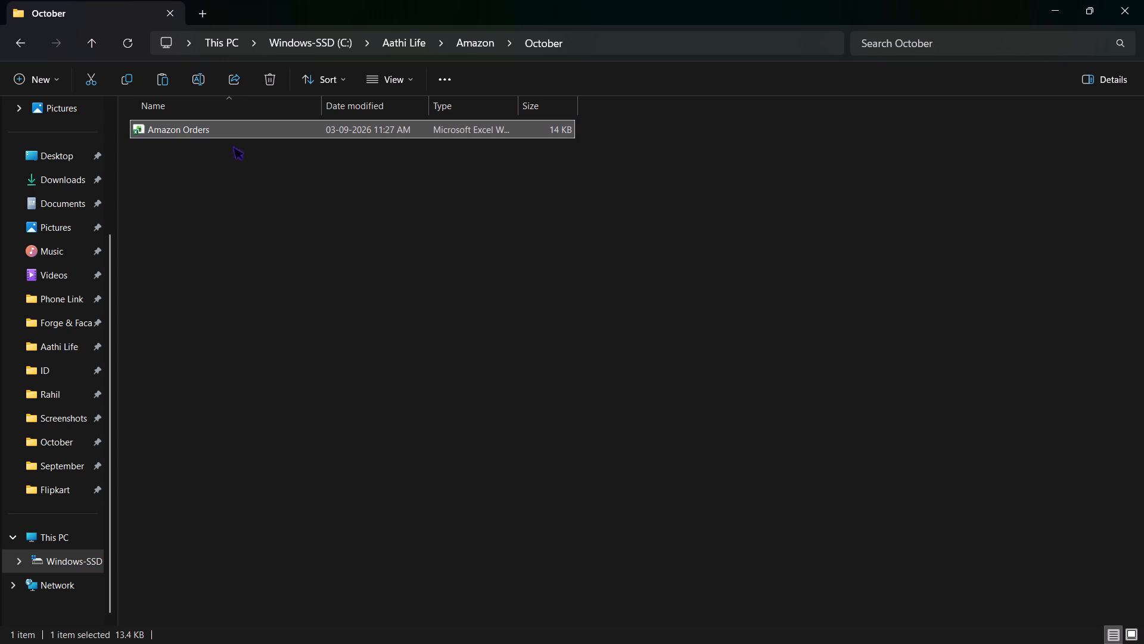
Open the renamed Amazon Orders workbook and look over its Aug26 sheet.
{"action": "key", "text": "Return"}
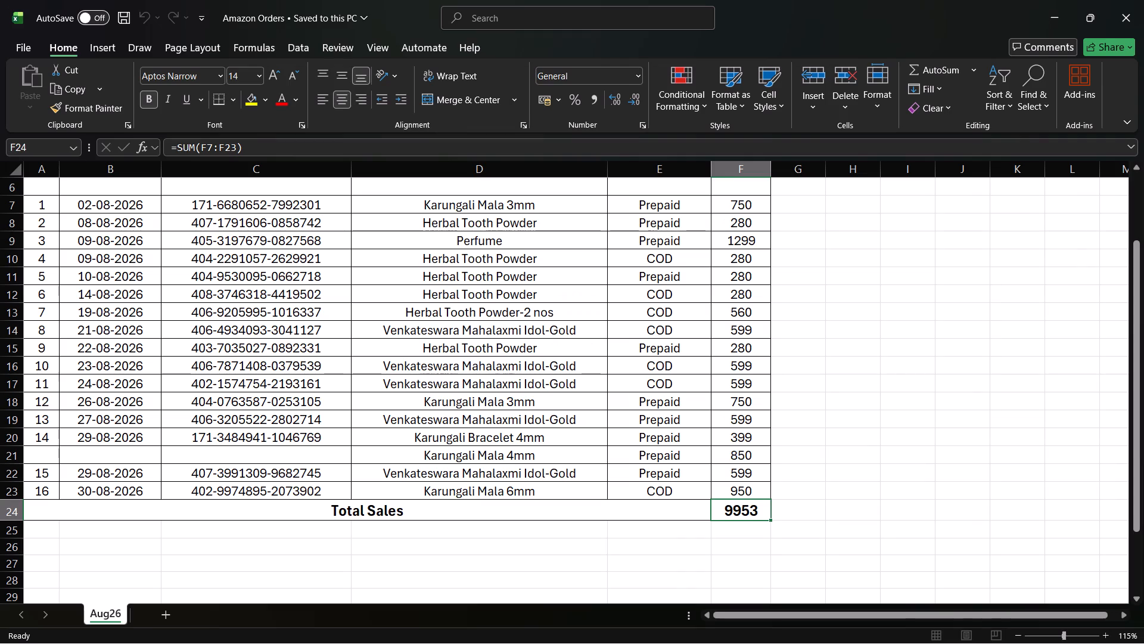
{"action": "scroll", "coordinate": [239, 450], "scroll_direction": "down", "scroll_amount": 6}
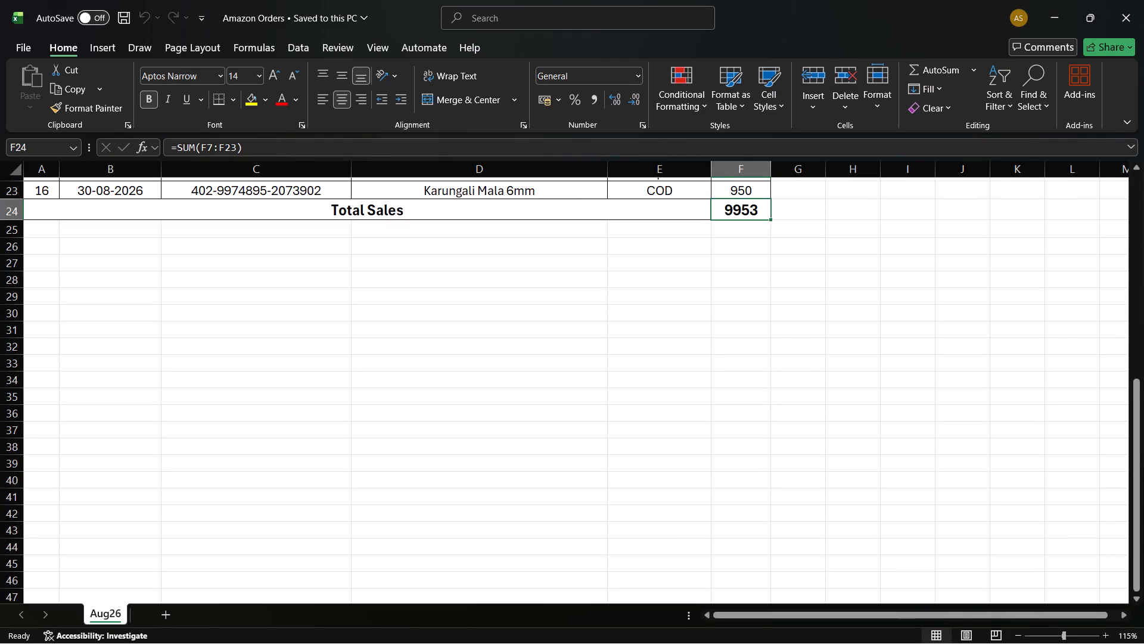
{"action": "scroll", "coordinate": [240, 447], "scroll_direction": "down", "scroll_amount": 2}
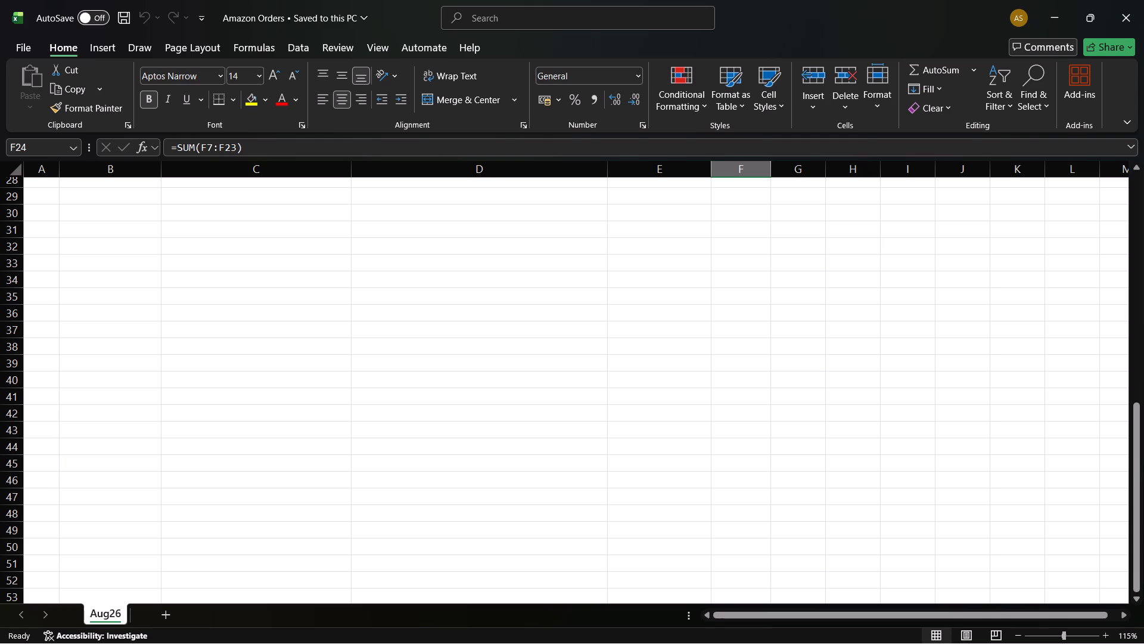
{"action": "scroll", "coordinate": [238, 447], "scroll_direction": "up", "scroll_amount": 19}
{"action": "scroll", "coordinate": [238, 445], "scroll_direction": "up", "scroll_amount": 7}
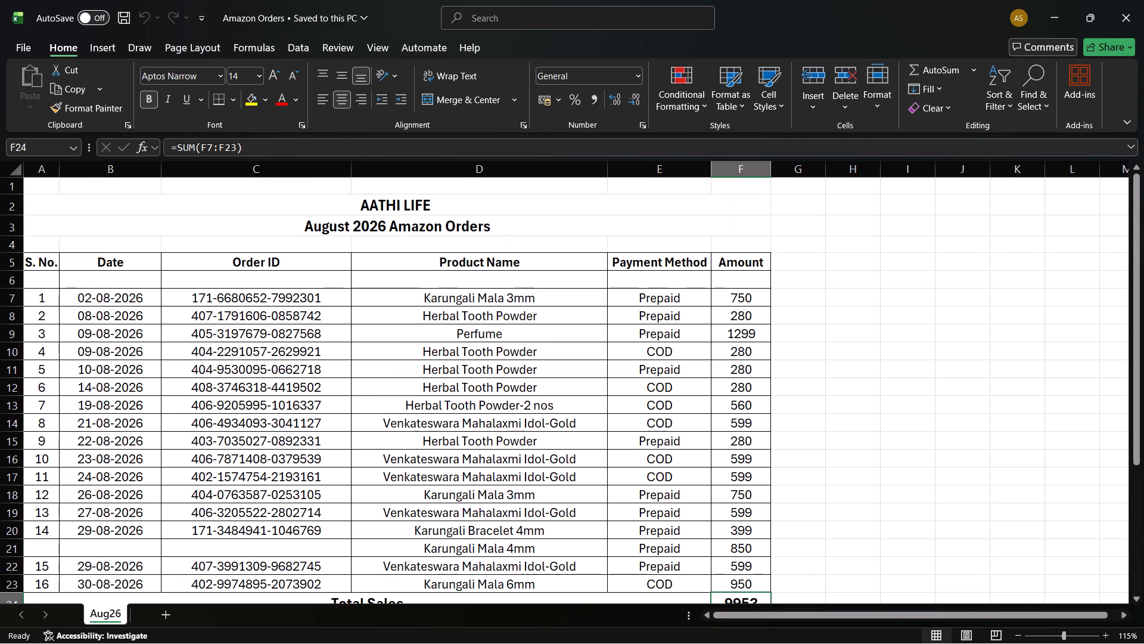
Replace the month in the Aug26 sheet's subtitle so it reads September 2026 Amazon Orders.
{"action": "double_click", "coordinate": [352, 222]}
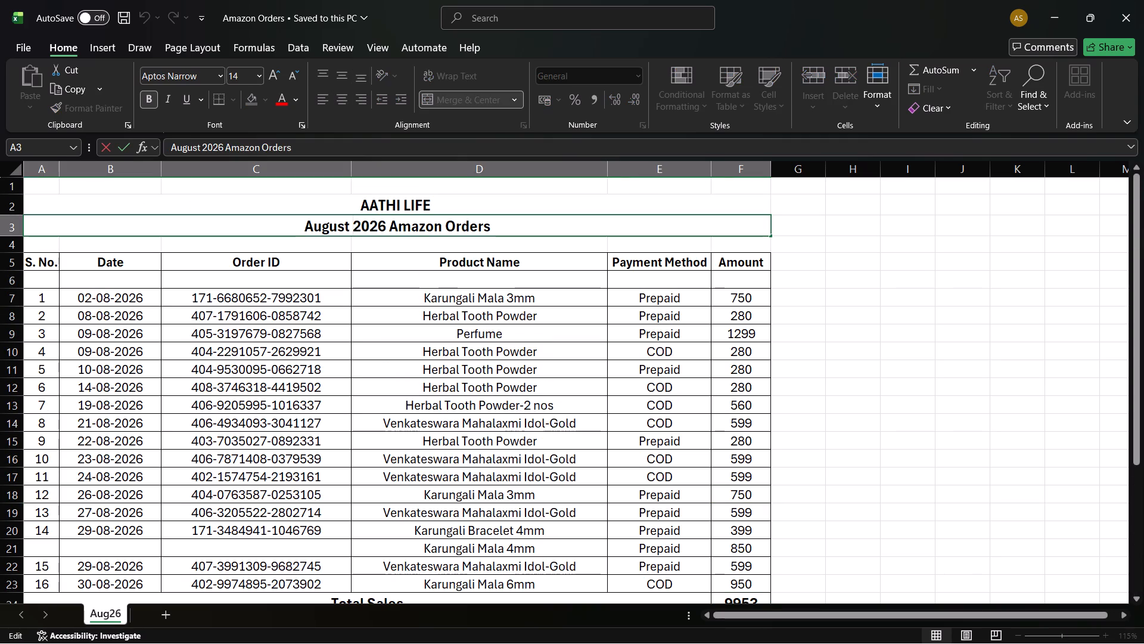
{"action": "key", "text": "Left"}
{"action": "key", "text": "BackSpace"}
{"action": "key", "text": "BackSpace"}
{"action": "key", "text": "BackSpace"}
{"action": "key", "text": "BackSpace"}
{"action": "key", "text": "BackSpace"}
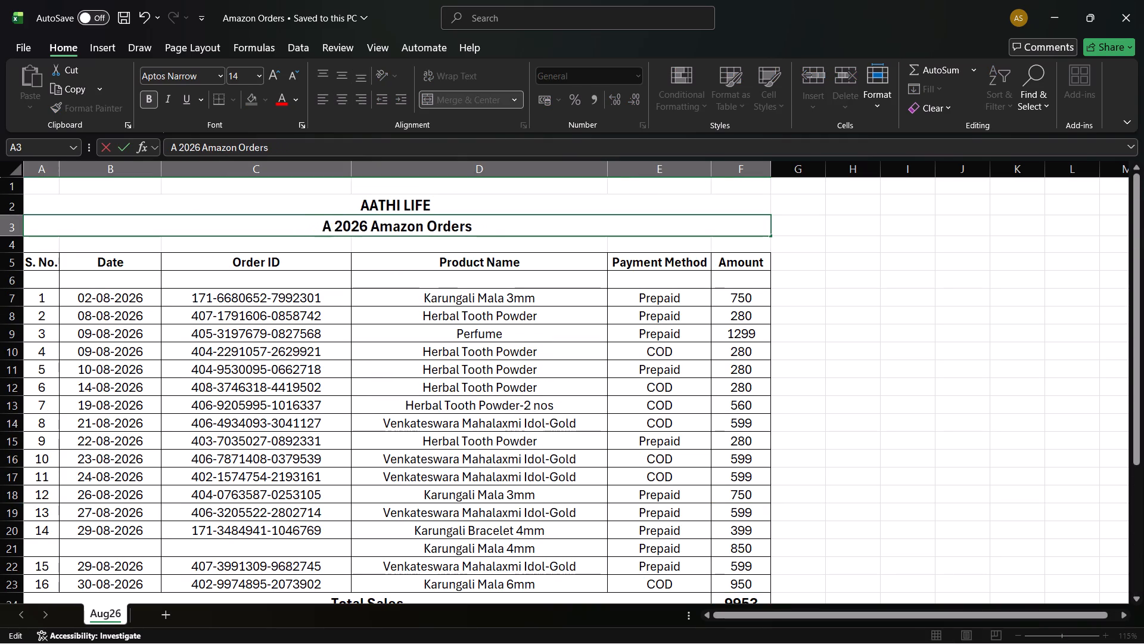
{"action": "key", "text": "BackSpace"}
{"action": "type", "text": "September"}
{"action": "key", "text": "Return"}
{"action": "scroll", "coordinate": [351, 313], "scroll_direction": "down", "scroll_amount": 4}
{"action": "scroll", "coordinate": [291, 435], "scroll_direction": "up", "scroll_amount": 8}
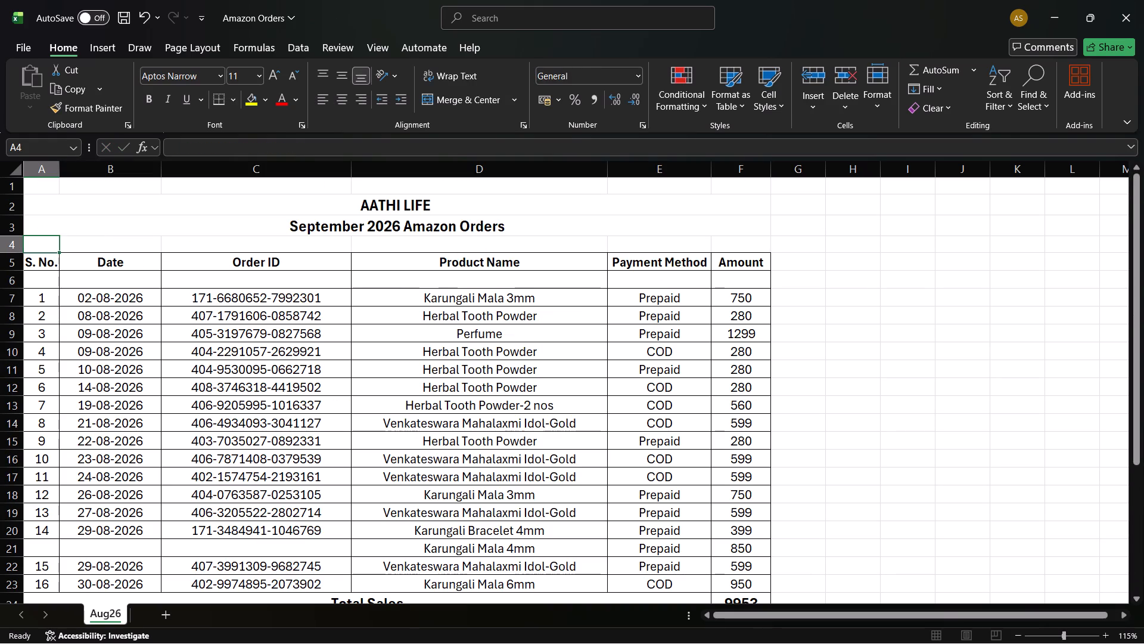
Open the Amazon Orders Sep26 workbook from the September26 folder, check its Aug26 sheet heading, and close the workbook.
{"action": "key", "text": "alt+Tab"}
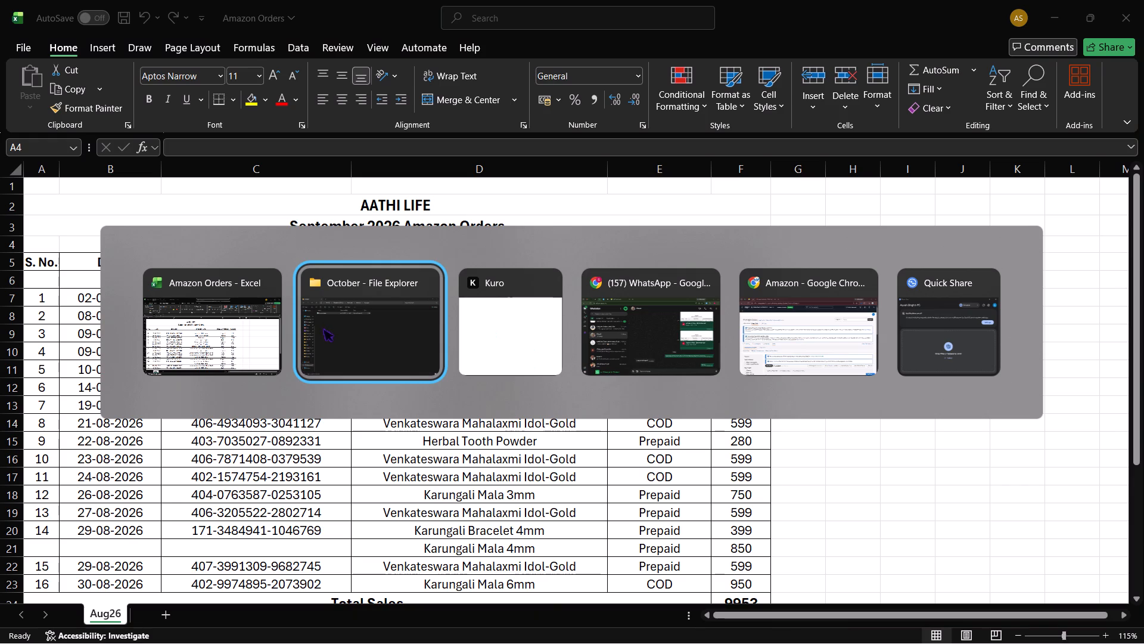
{"action": "left_click", "coordinate": [468, 39]}
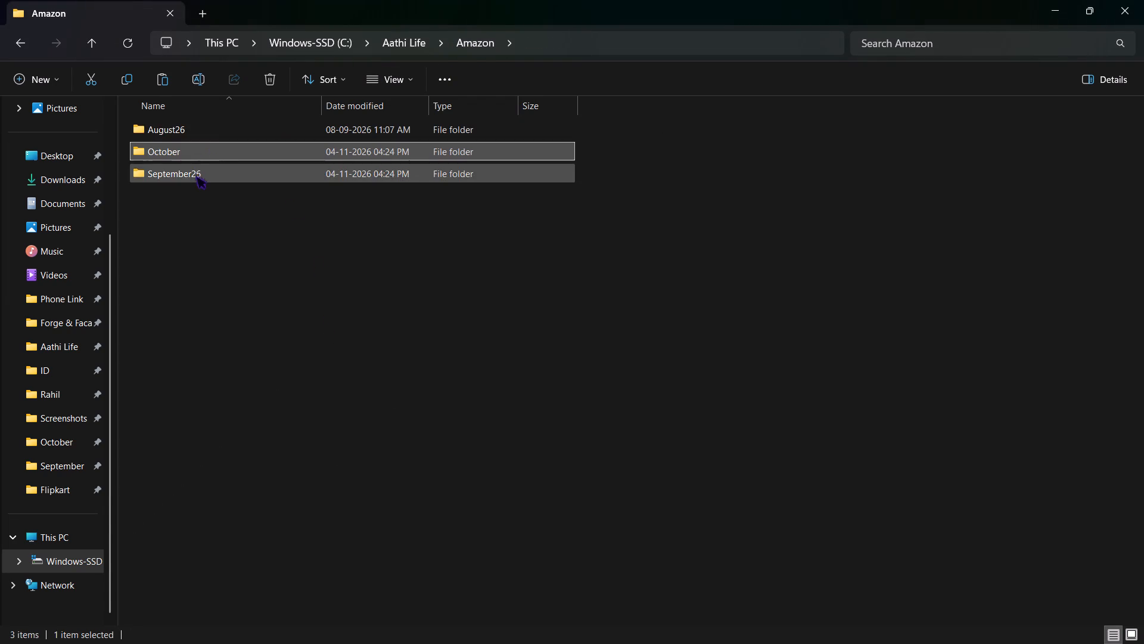
{"action": "double_click", "coordinate": [195, 174]}
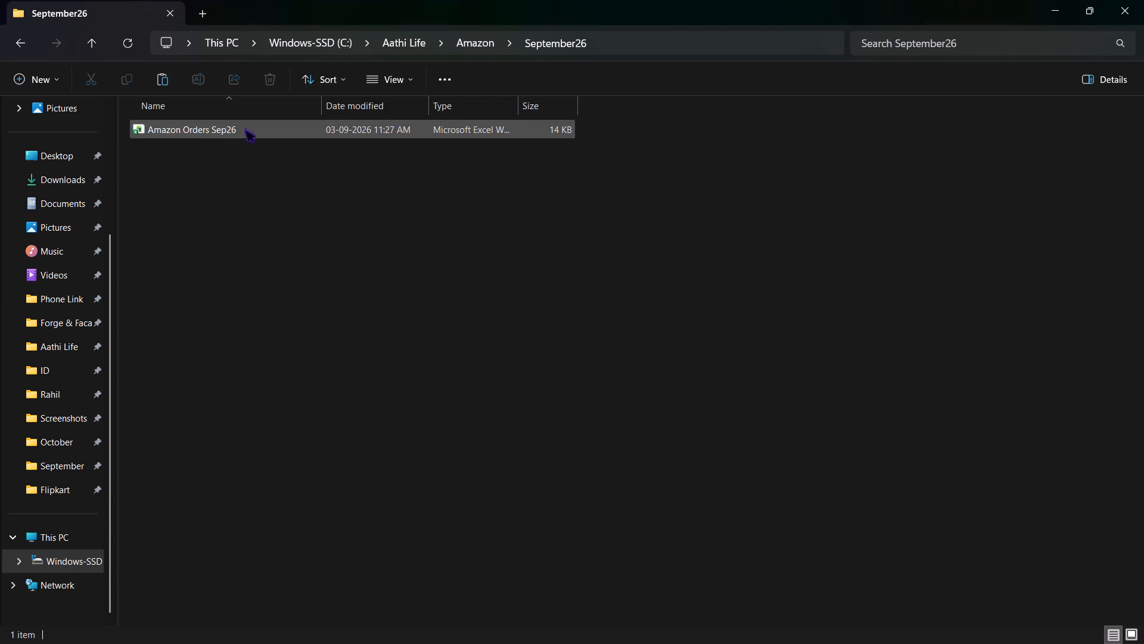
{"action": "double_click", "coordinate": [244, 125]}
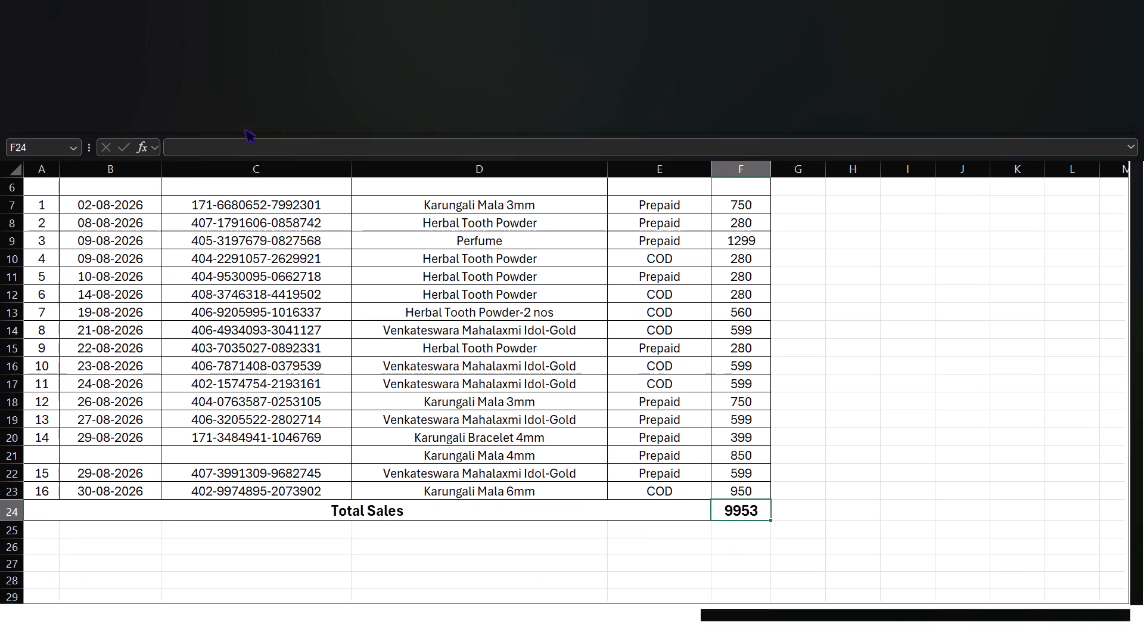
{"action": "scroll", "coordinate": [340, 377], "scroll_direction": "up", "scroll_amount": 8}
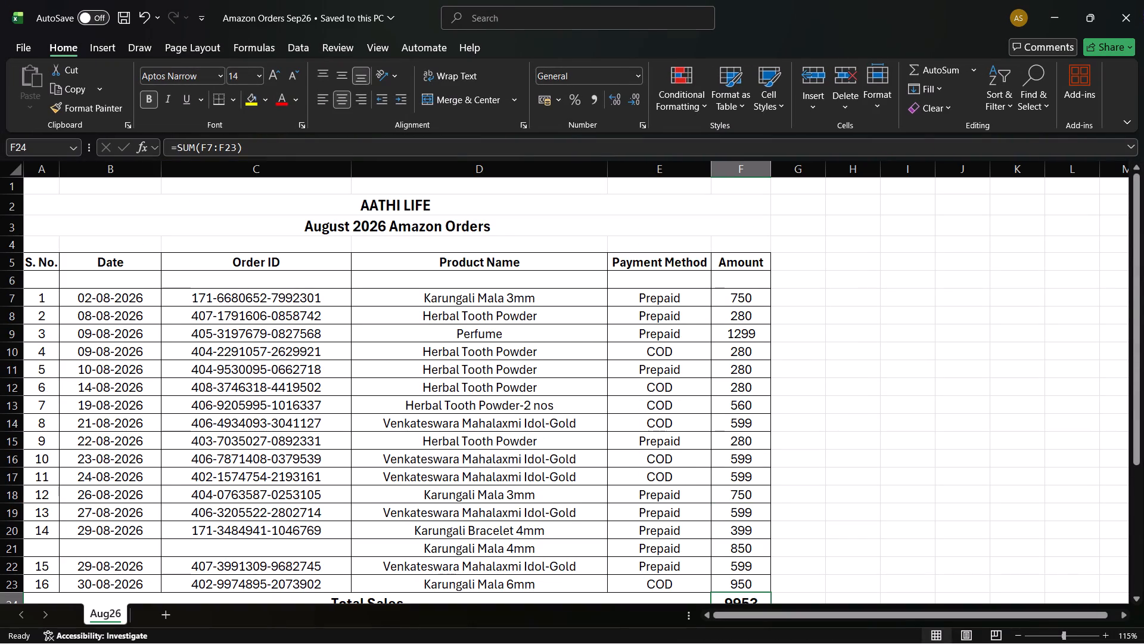
{"action": "left_click", "coordinate": [1143, 8]}
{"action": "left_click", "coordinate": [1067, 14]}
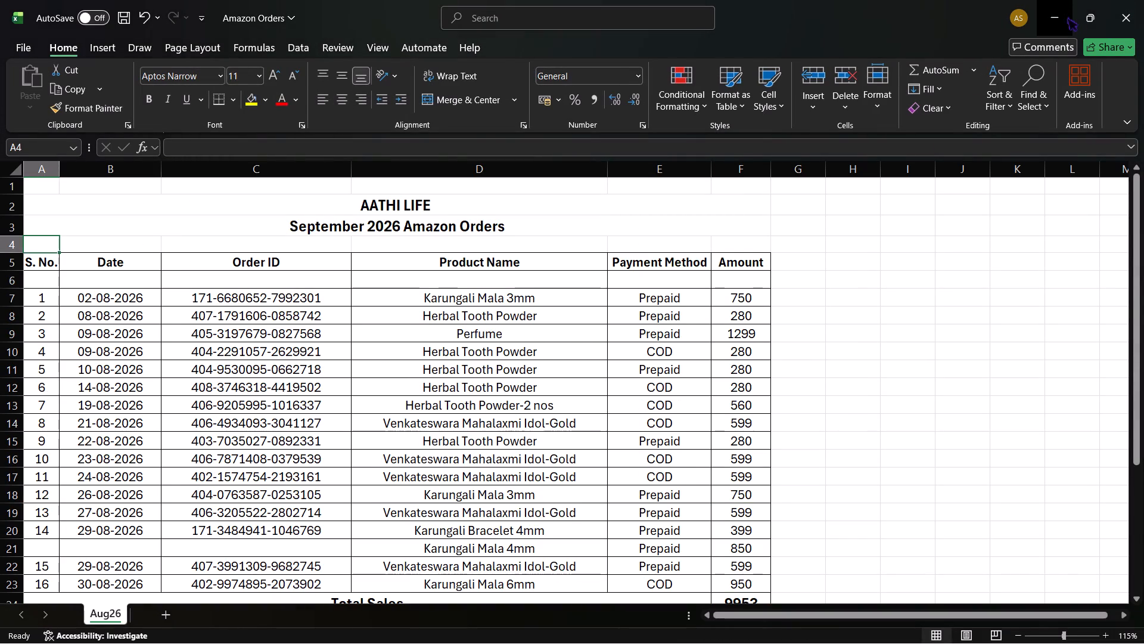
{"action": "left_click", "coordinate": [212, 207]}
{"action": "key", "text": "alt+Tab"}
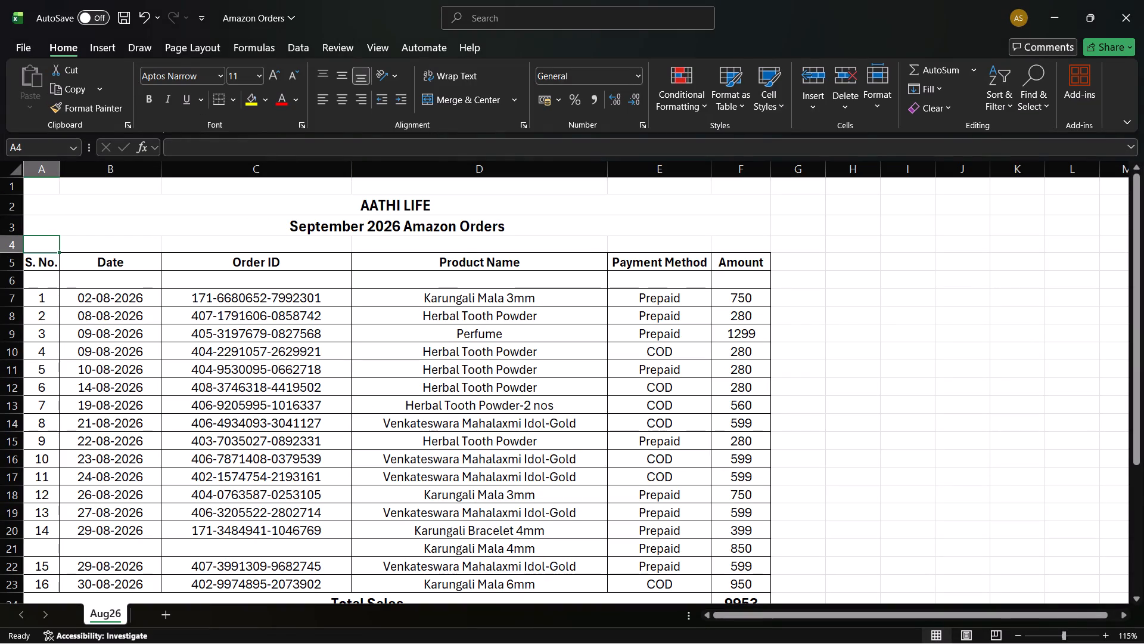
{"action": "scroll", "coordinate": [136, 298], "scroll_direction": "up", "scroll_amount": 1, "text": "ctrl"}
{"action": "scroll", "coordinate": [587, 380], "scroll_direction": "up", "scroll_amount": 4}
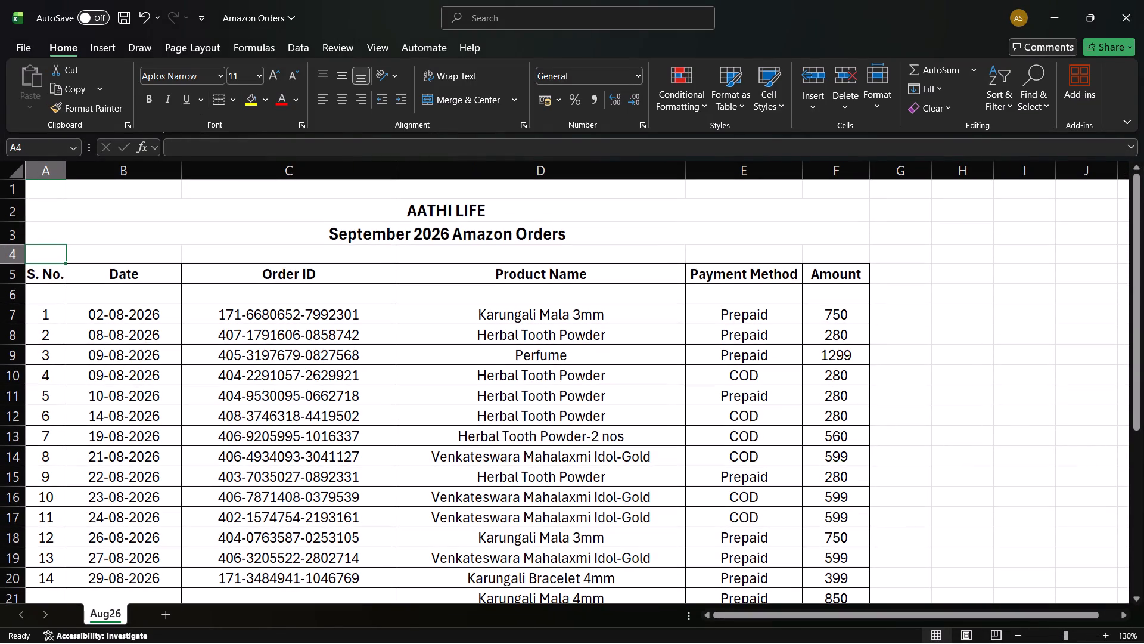
Replace the month in the Aug26 sheet's subtitle so it reads October 2026 Amazon Orders.
{"action": "double_click", "coordinate": [412, 235]}
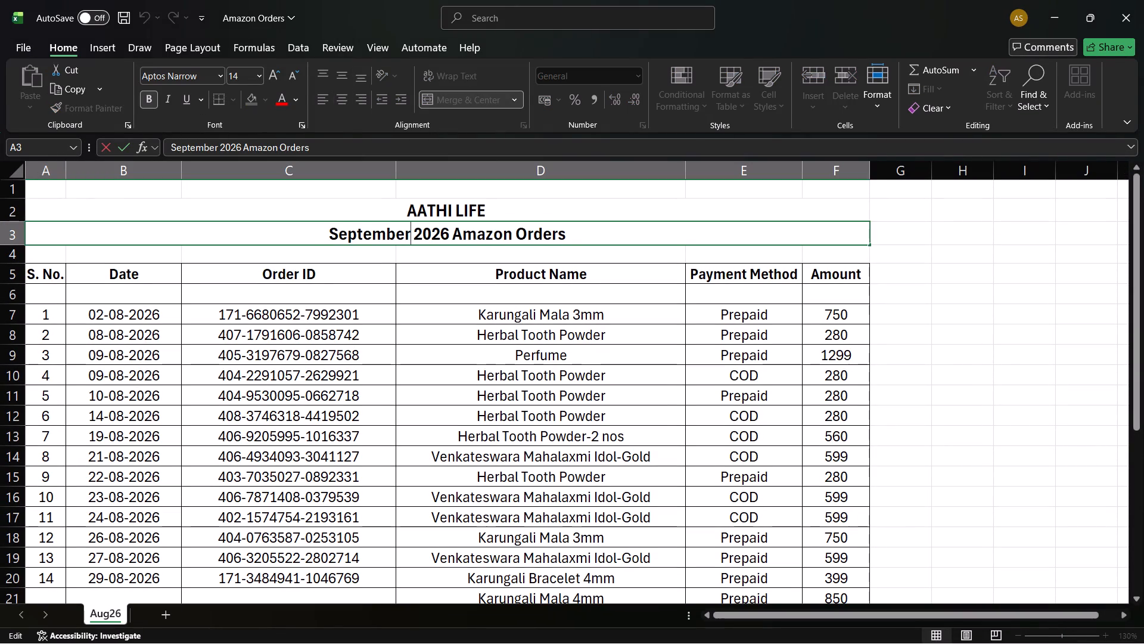
{"action": "key", "text": "BackSpace"}
{"action": "key", "text": "BackSpace"}
{"action": "key", "text": "BackSpace"}
{"action": "key", "text": "BackSpace"}
{"action": "key", "text": "BackSpace"}
{"action": "key", "text": "BackSpace"}
{"action": "key", "text": "BackSpace"}
{"action": "key", "text": "BackSpace"}
{"action": "key", "text": "BackSpace"}
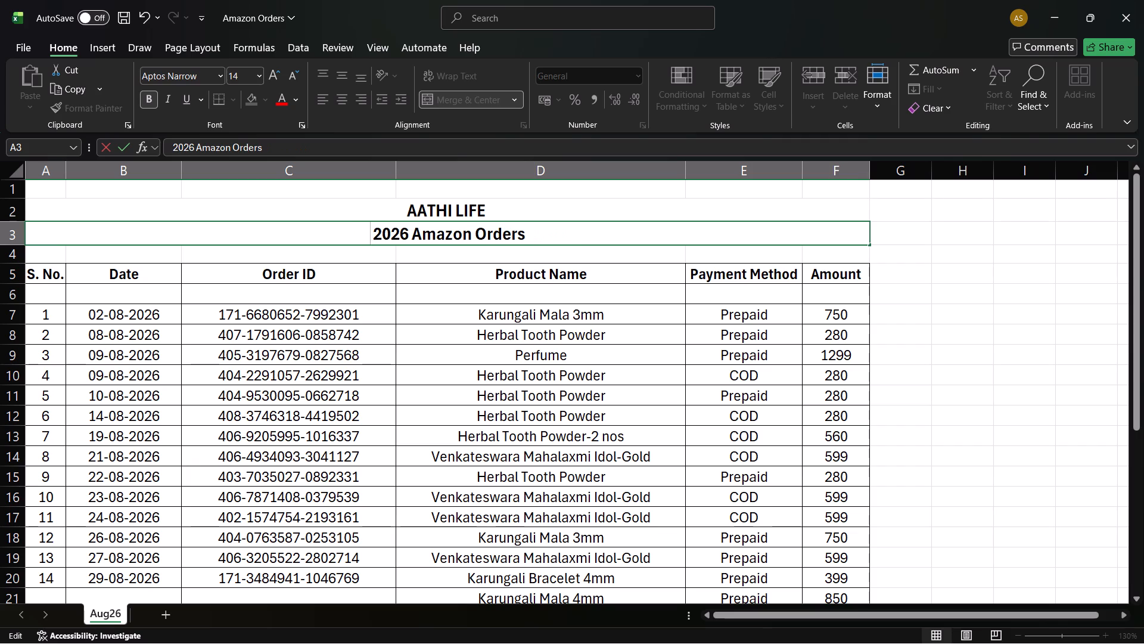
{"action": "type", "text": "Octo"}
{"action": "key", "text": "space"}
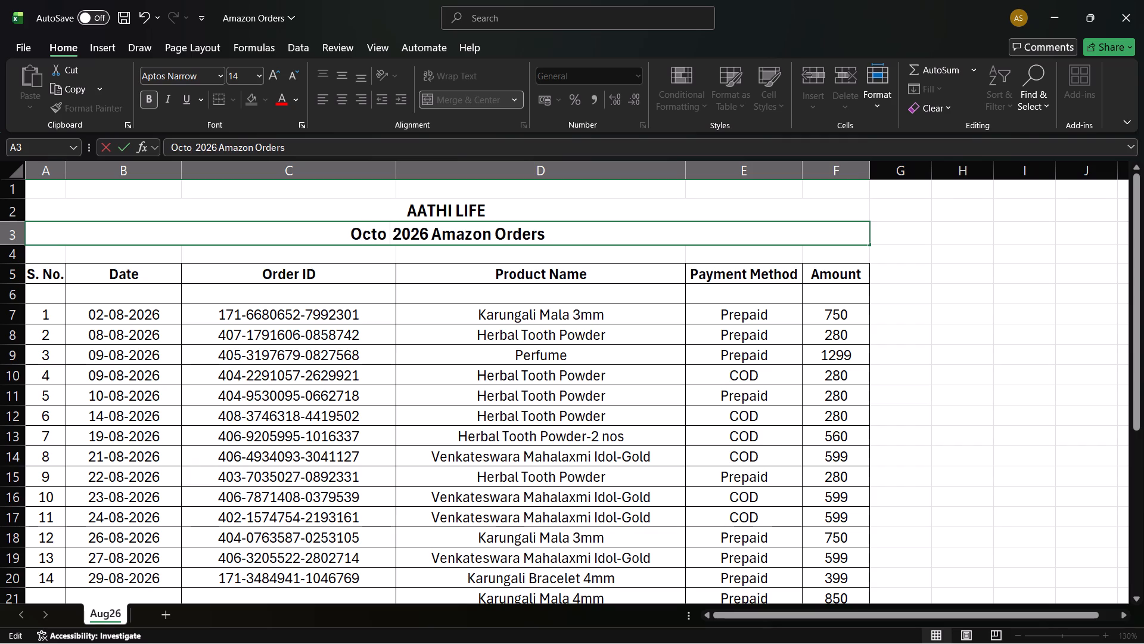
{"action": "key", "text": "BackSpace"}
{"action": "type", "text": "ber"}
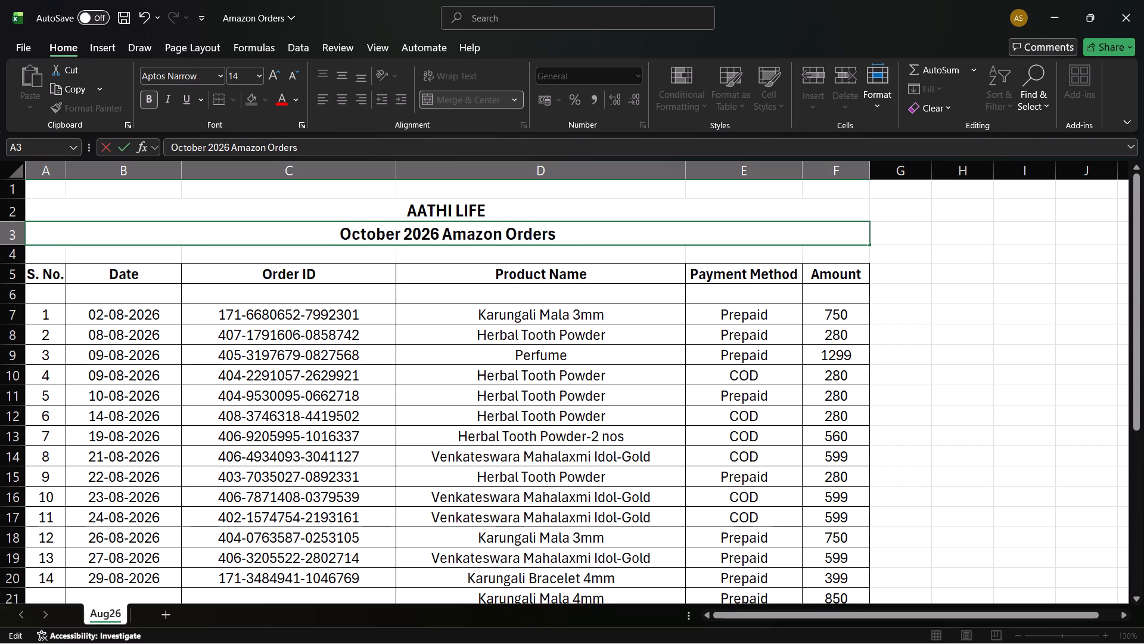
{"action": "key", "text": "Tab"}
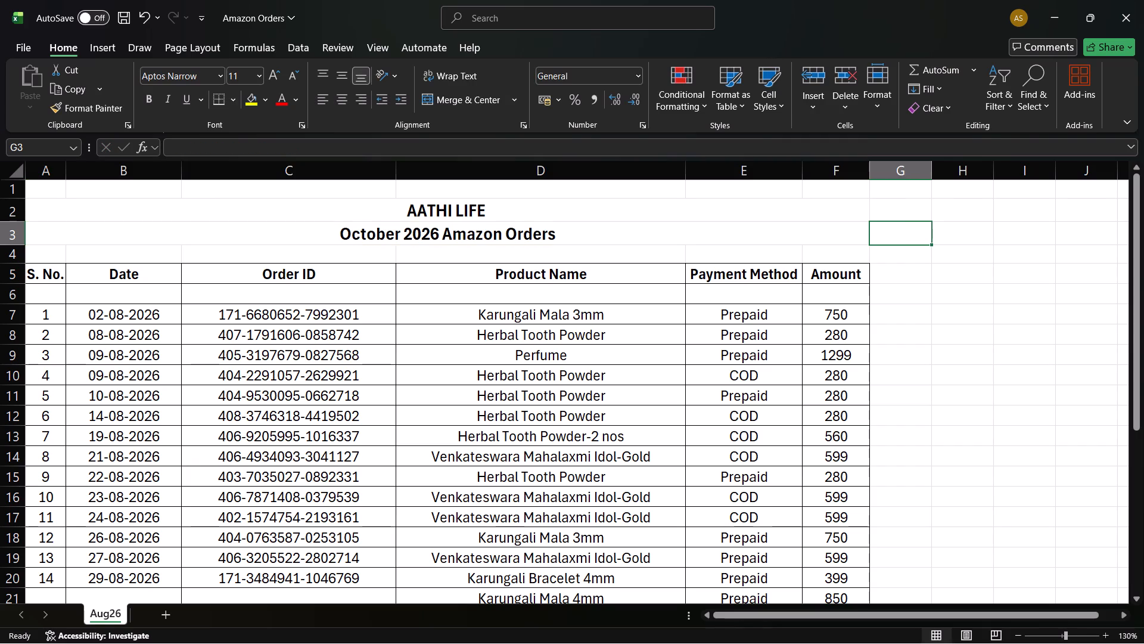
Delete the entire Payment Method column from the Aug26 orders table.
{"action": "left_click", "coordinate": [772, 169]}
{"action": "key", "text": "ctrl+minus"}
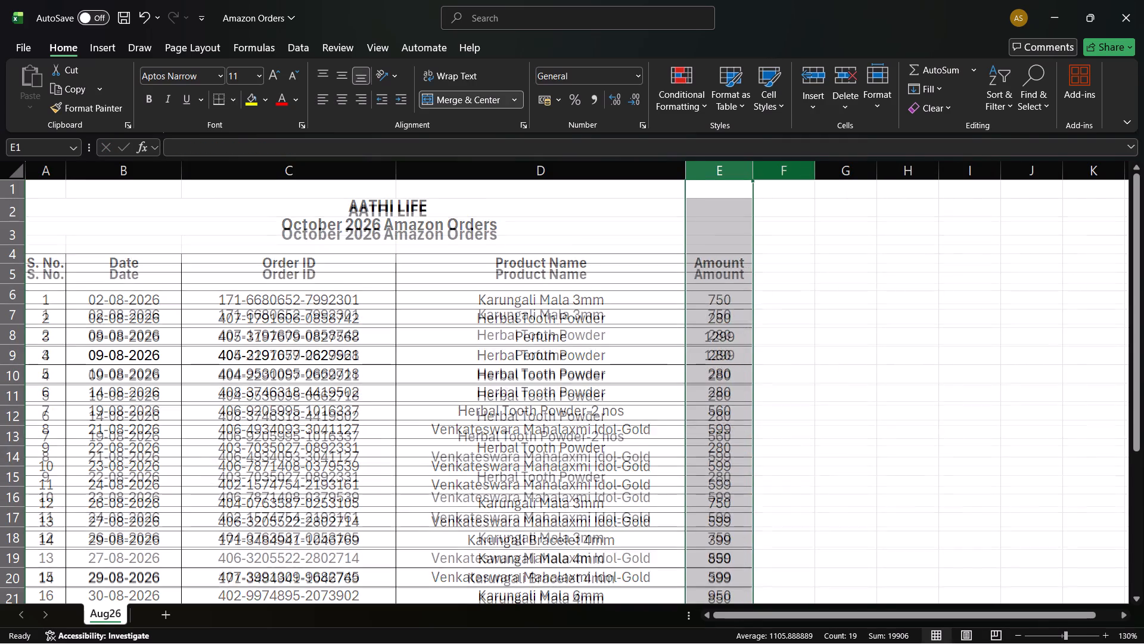
Select the first order's date cell and switch away from the workbook to another open window.
{"action": "left_click", "coordinate": [117, 315]}
{"action": "key", "text": "alt+Tab"}
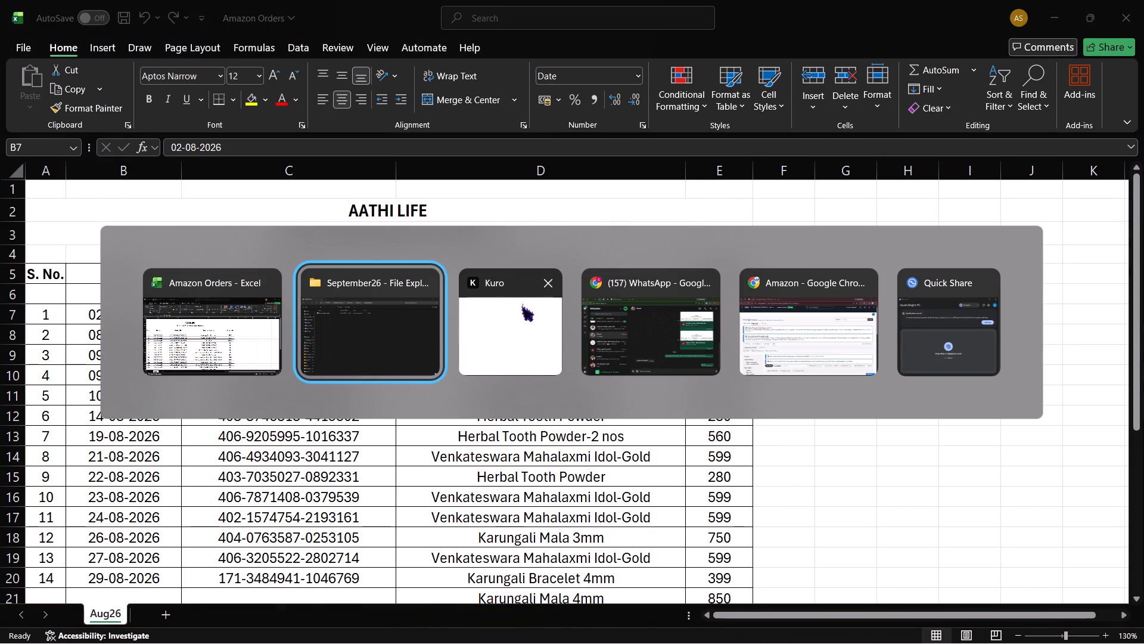
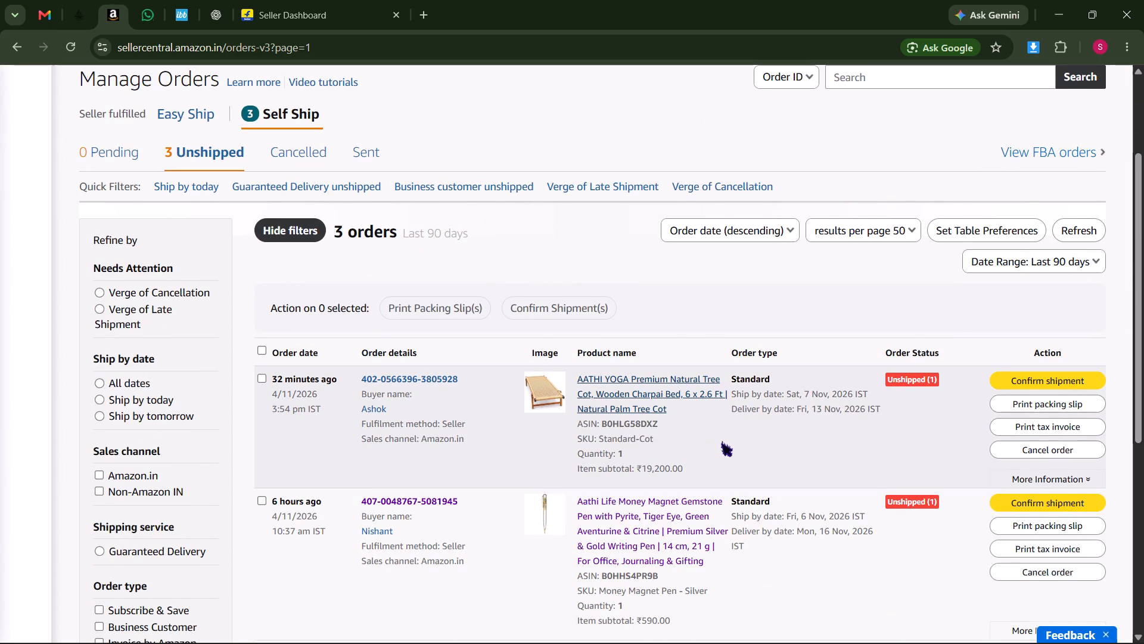
Open the unshipped Amazon order for the AATHI YOGA Premium Natural Tree Cot and review its order details.
{"action": "left_click", "coordinate": [419, 377]}
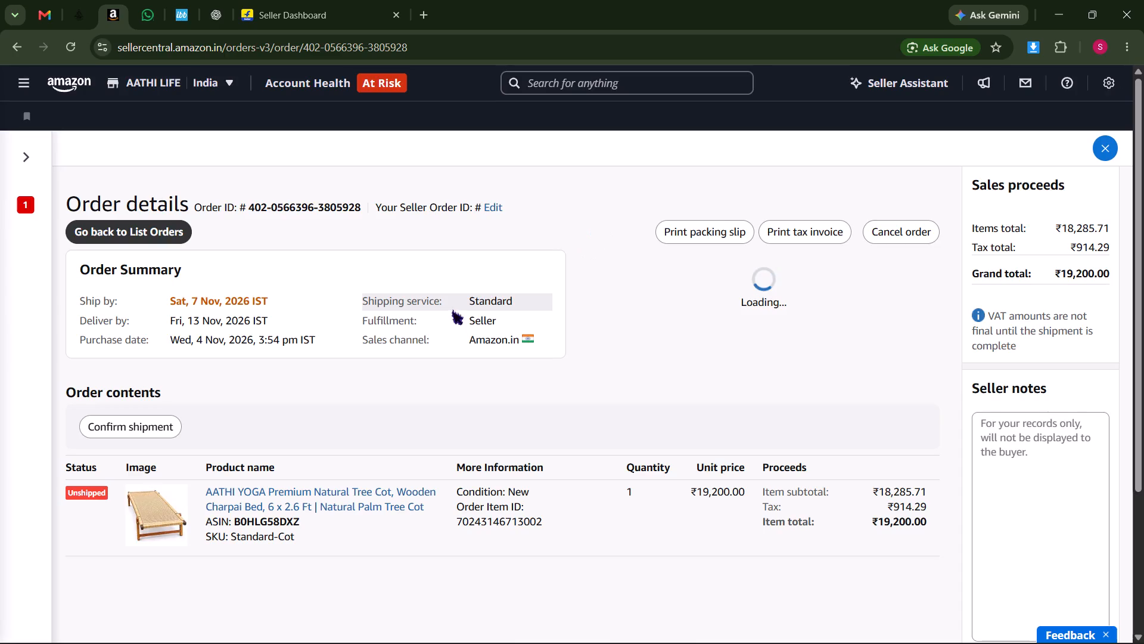
{"action": "scroll", "coordinate": [354, 430], "scroll_direction": "down", "scroll_amount": 1}
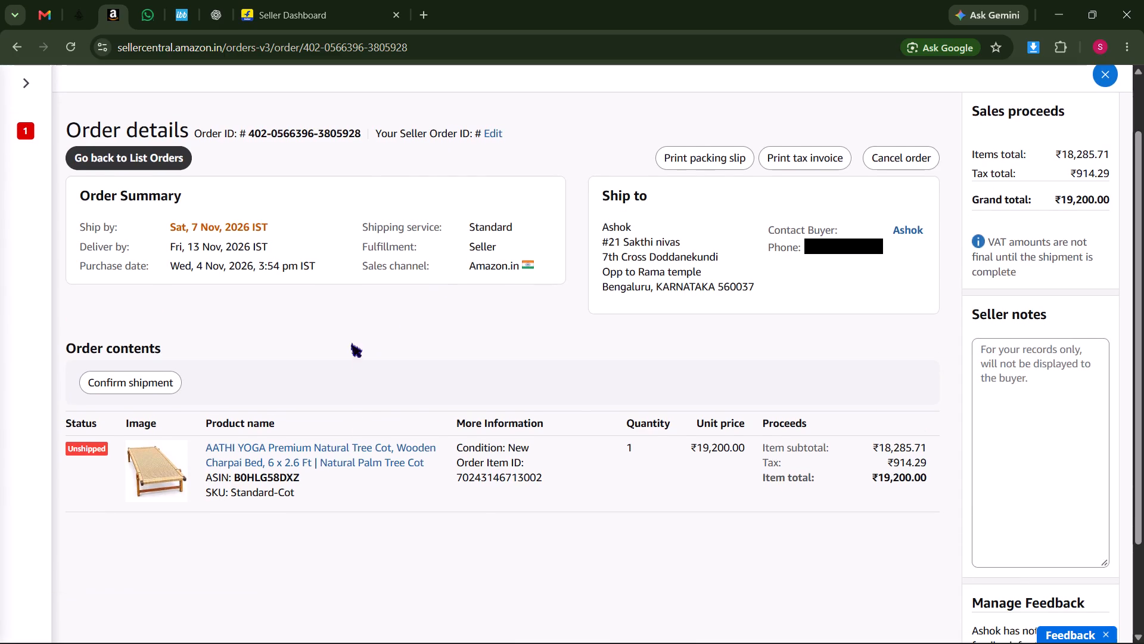
Search the AathiLife store for cot and check the product pages of Palm Tree Cot Premium, Premium Palm Tree Cot Mini and Palm Tree Cot.
{"action": "left_click", "coordinate": [72, 8]}
{"action": "left_click", "coordinate": [593, 112]}
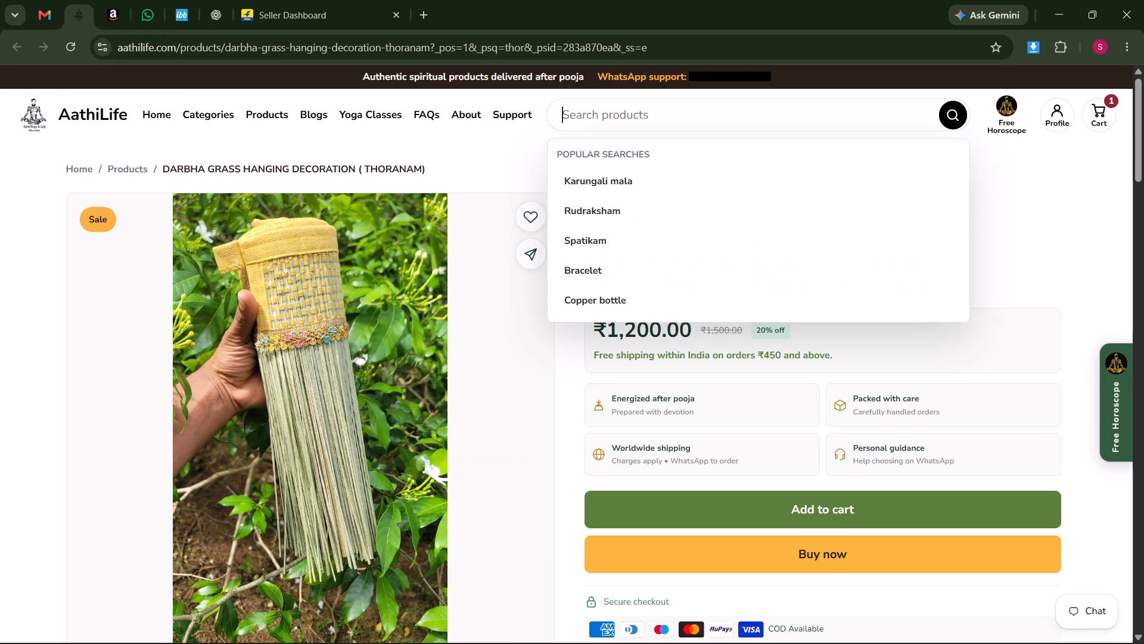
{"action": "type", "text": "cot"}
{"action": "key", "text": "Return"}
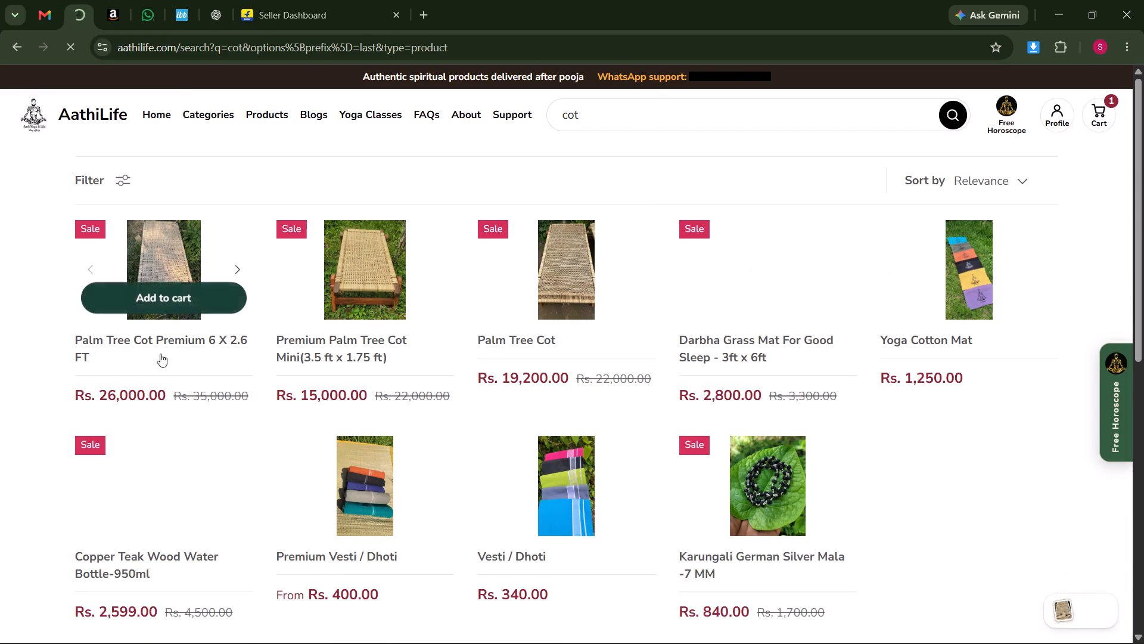
{"action": "left_click", "coordinate": [189, 341]}
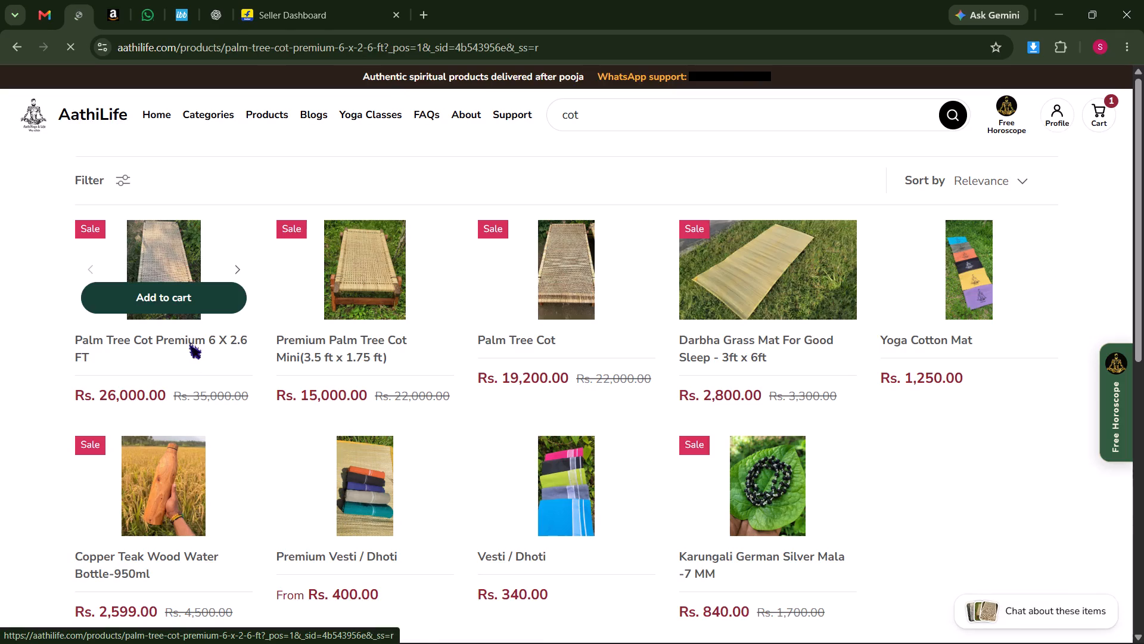
{"action": "left_click", "coordinate": [13, 39]}
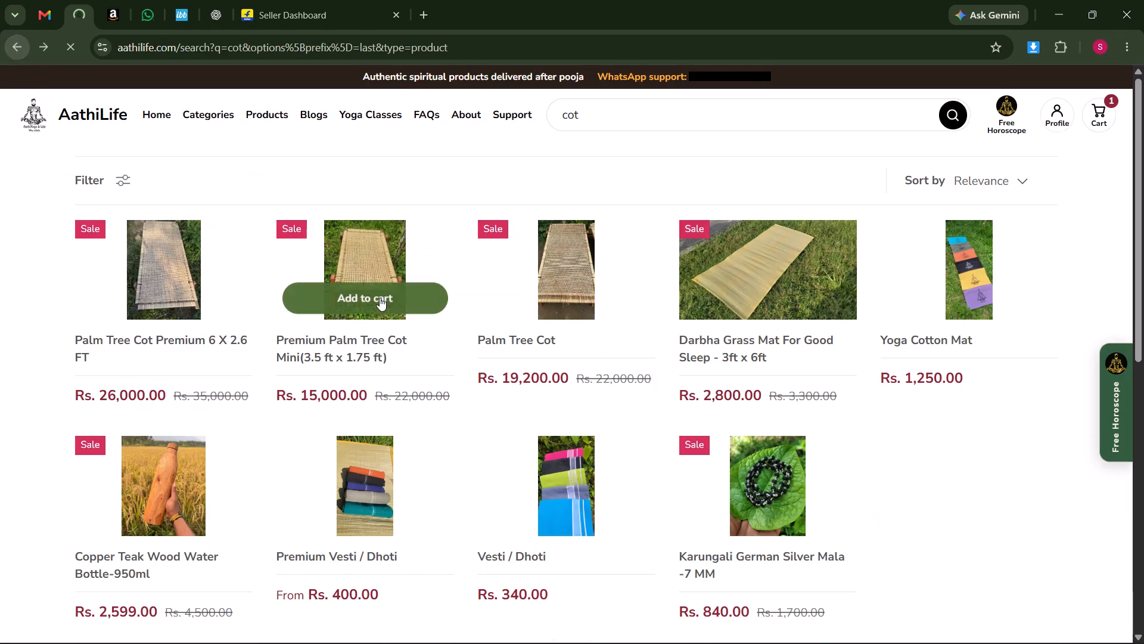
{"action": "left_click", "coordinate": [340, 339]}
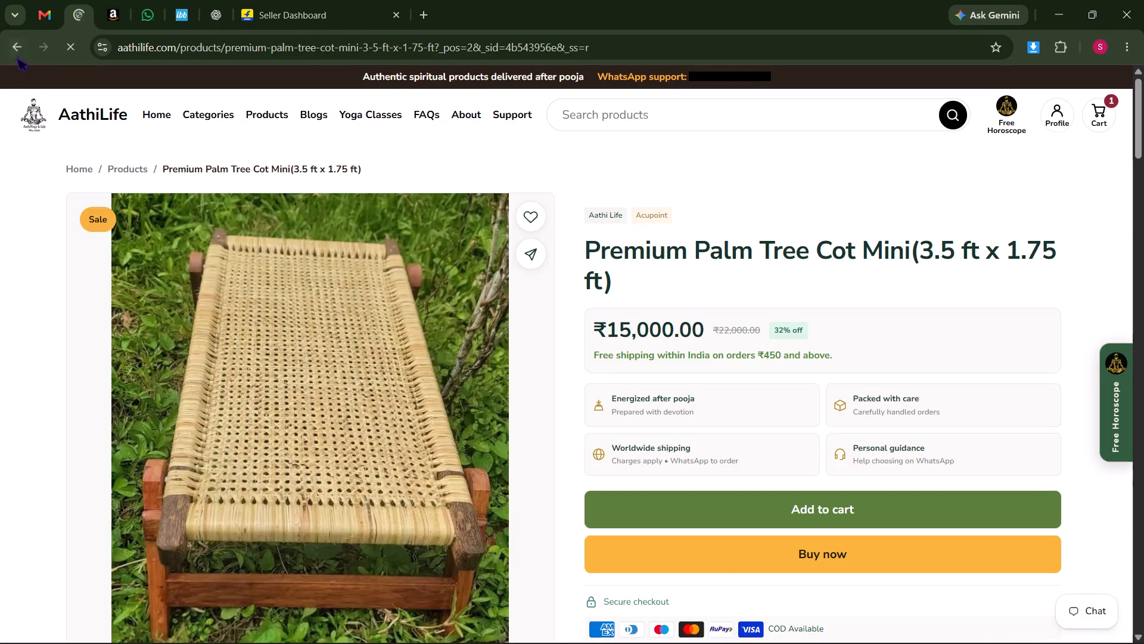
{"action": "left_click", "coordinate": [16, 49]}
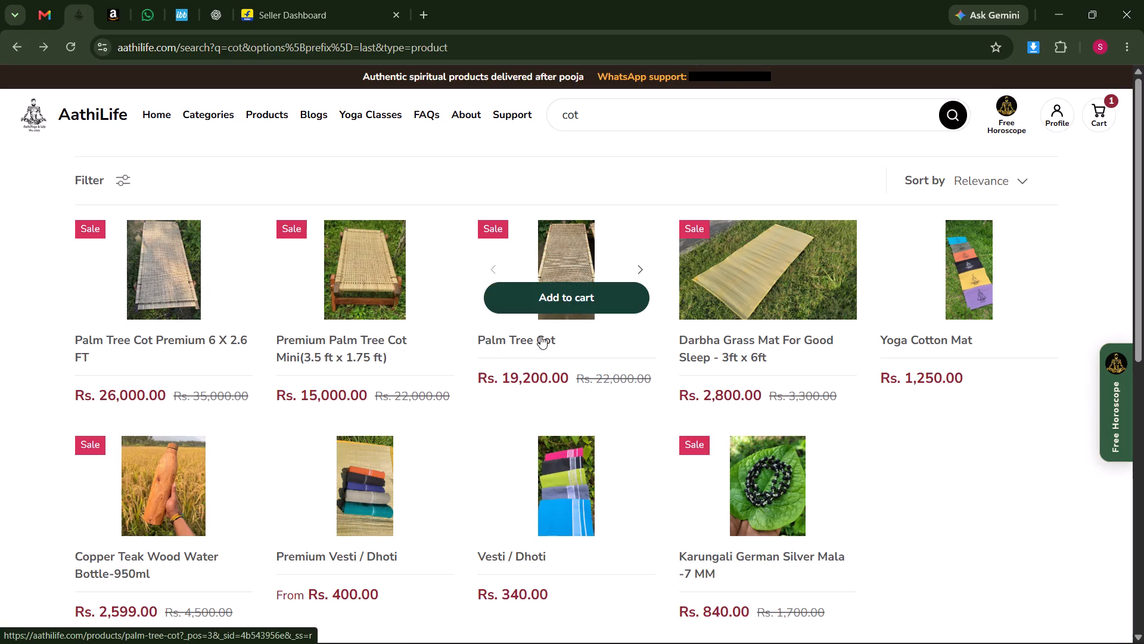
{"action": "left_click", "coordinate": [535, 336]}
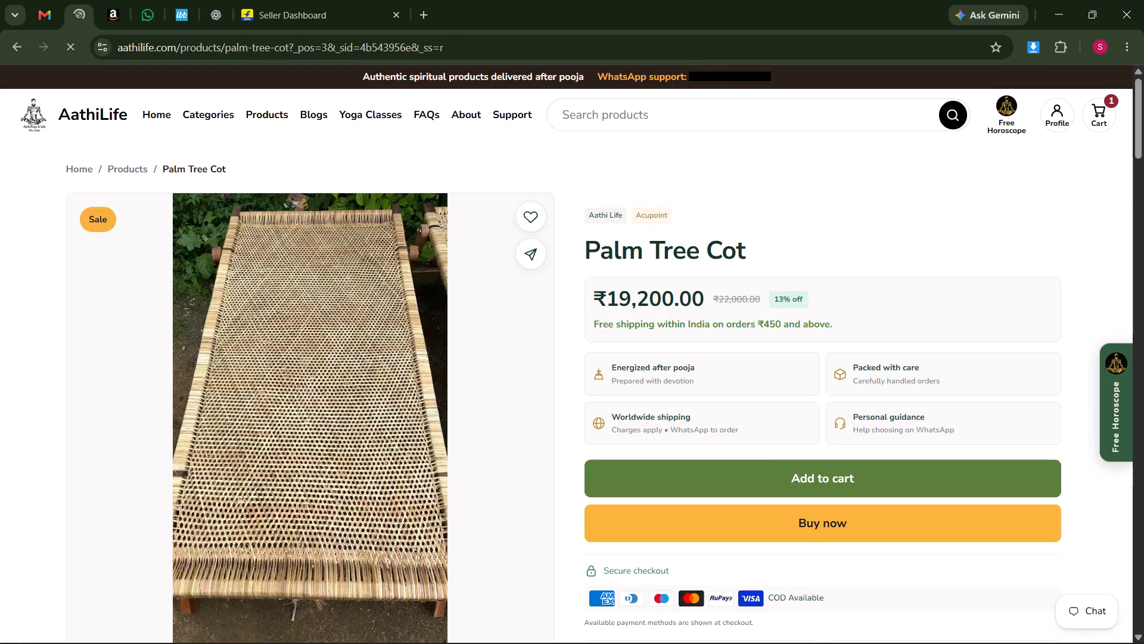
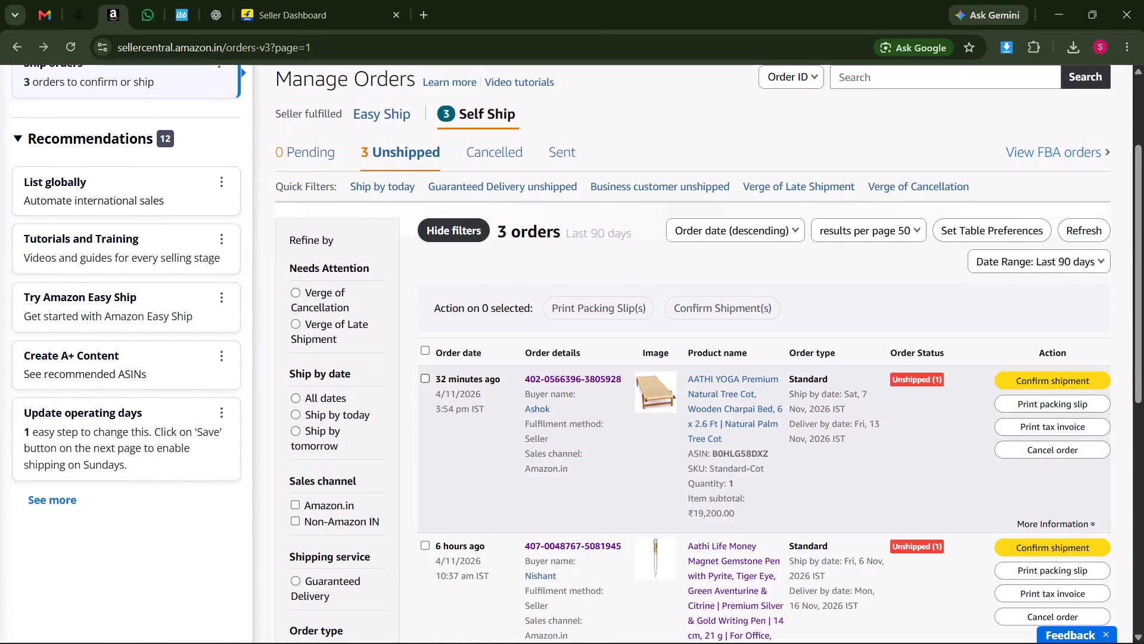
Show the list of sent Self Ship orders on the Manage Orders page of the AATHI LIFE seller account.
{"action": "scroll", "coordinate": [348, 370], "scroll_direction": "down", "scroll_amount": 7}
{"action": "scroll", "coordinate": [366, 363], "scroll_direction": "up", "scroll_amount": 11}
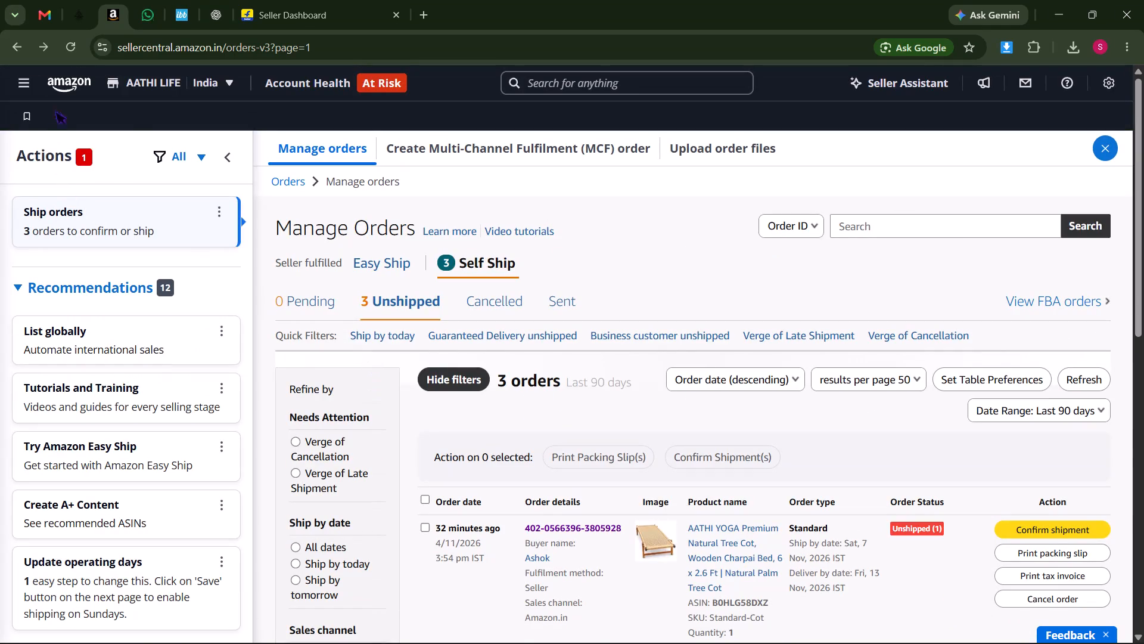
{"action": "left_click", "coordinate": [17, 91]}
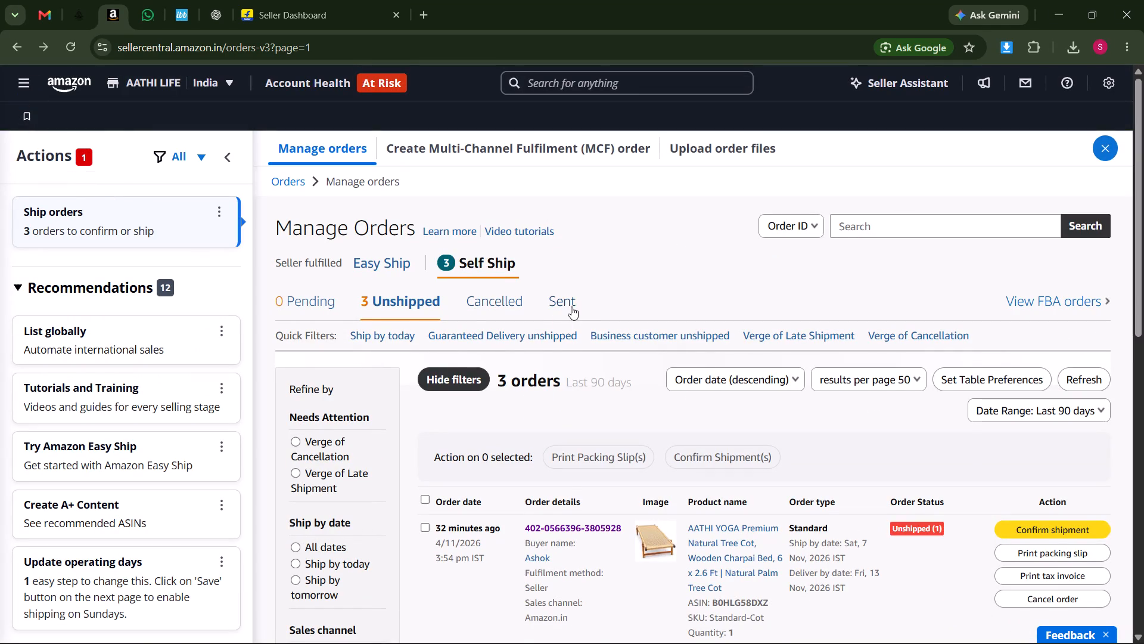
{"action": "left_click", "coordinate": [571, 306]}
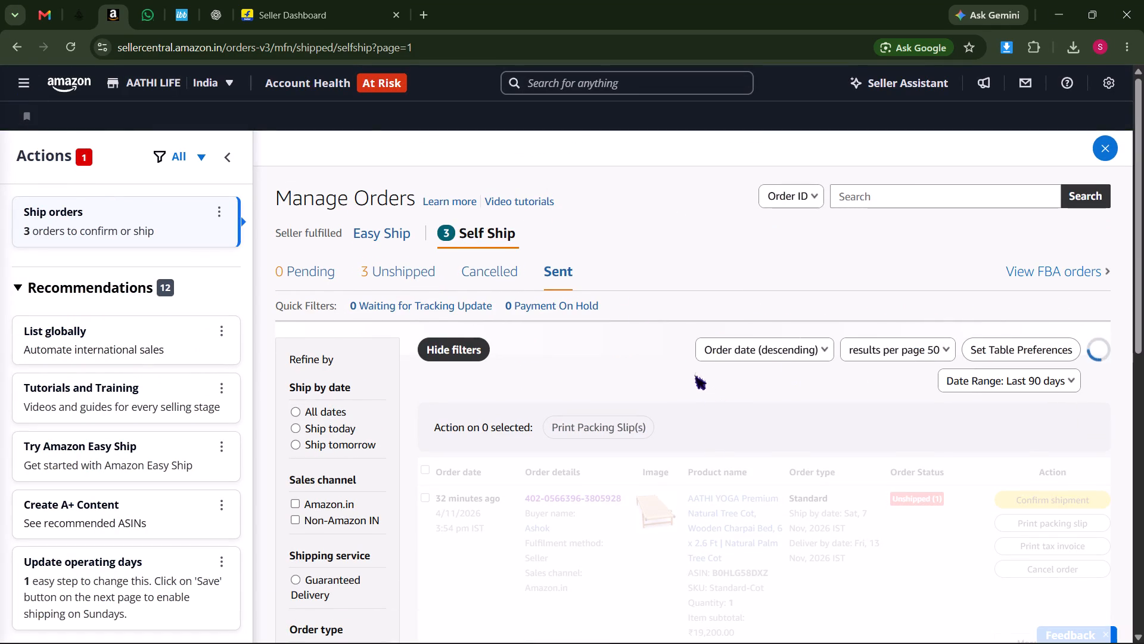
Look through the sent Self Ship orders from the last 90 days, going back to the early October 2026 orders.
{"action": "scroll", "coordinate": [621, 345], "scroll_direction": "down", "scroll_amount": 4}
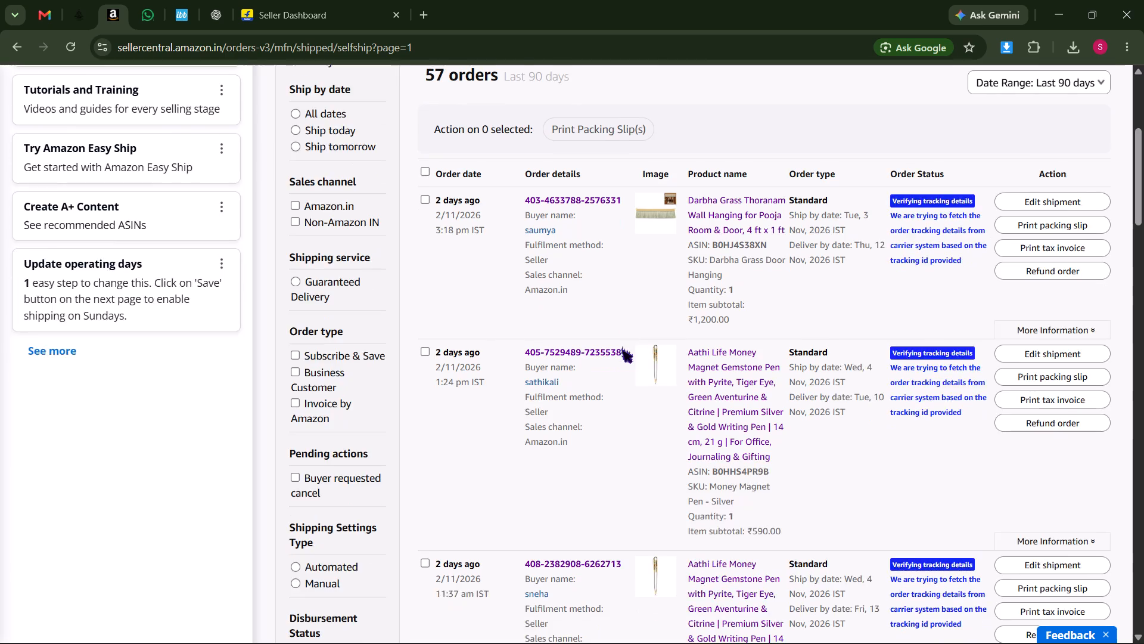
{"action": "scroll", "coordinate": [621, 345], "scroll_direction": "down", "scroll_amount": 13}
{"action": "scroll", "coordinate": [621, 345], "scroll_direction": "down", "scroll_amount": 14}
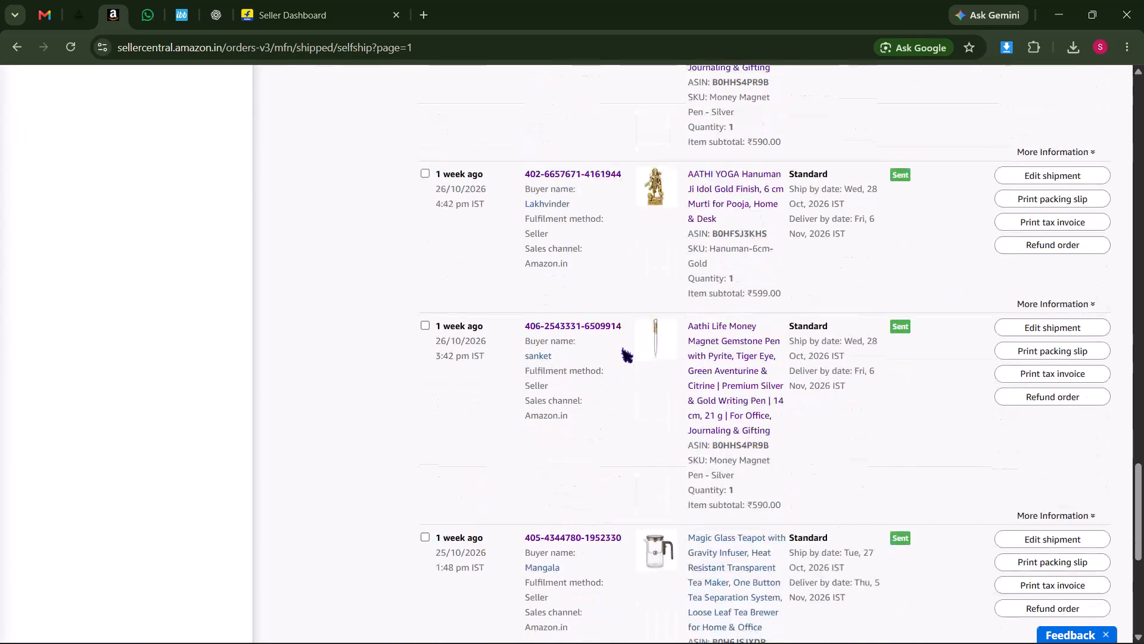
{"action": "scroll", "coordinate": [621, 345], "scroll_direction": "up", "scroll_amount": 8}
{"action": "scroll", "coordinate": [623, 343], "scroll_direction": "down", "scroll_amount": 20}
{"action": "scroll", "coordinate": [623, 343], "scroll_direction": "down", "scroll_amount": 9}
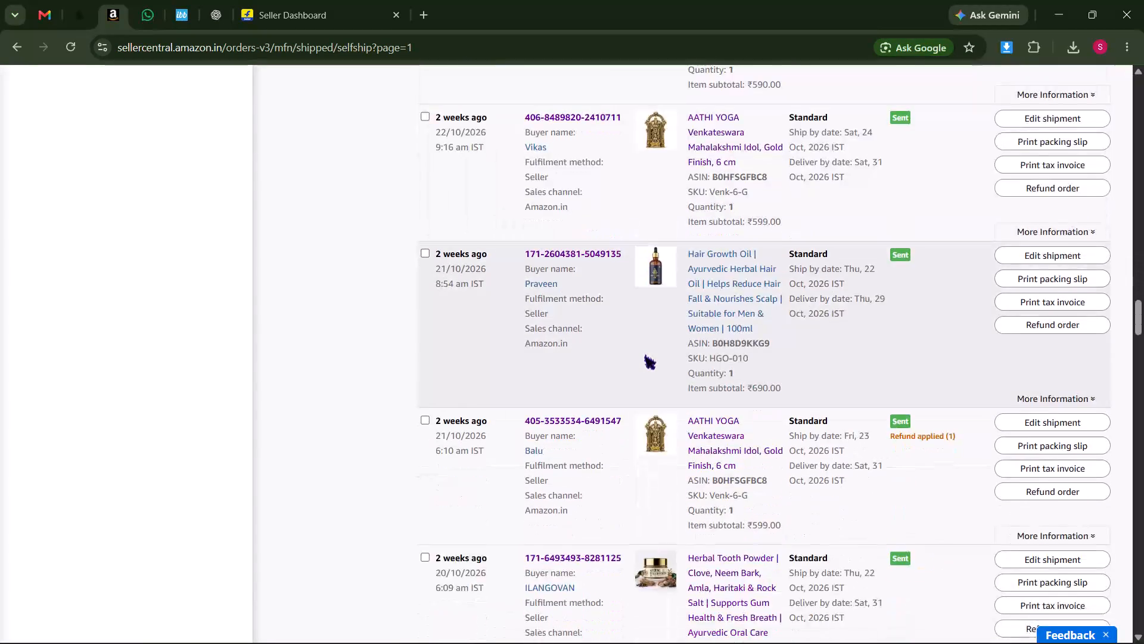
{"action": "scroll", "coordinate": [644, 352], "scroll_direction": "down", "scroll_amount": 2}
{"action": "scroll", "coordinate": [648, 355], "scroll_direction": "up", "scroll_amount": 5}
{"action": "scroll", "coordinate": [648, 355], "scroll_direction": "down", "scroll_amount": 14}
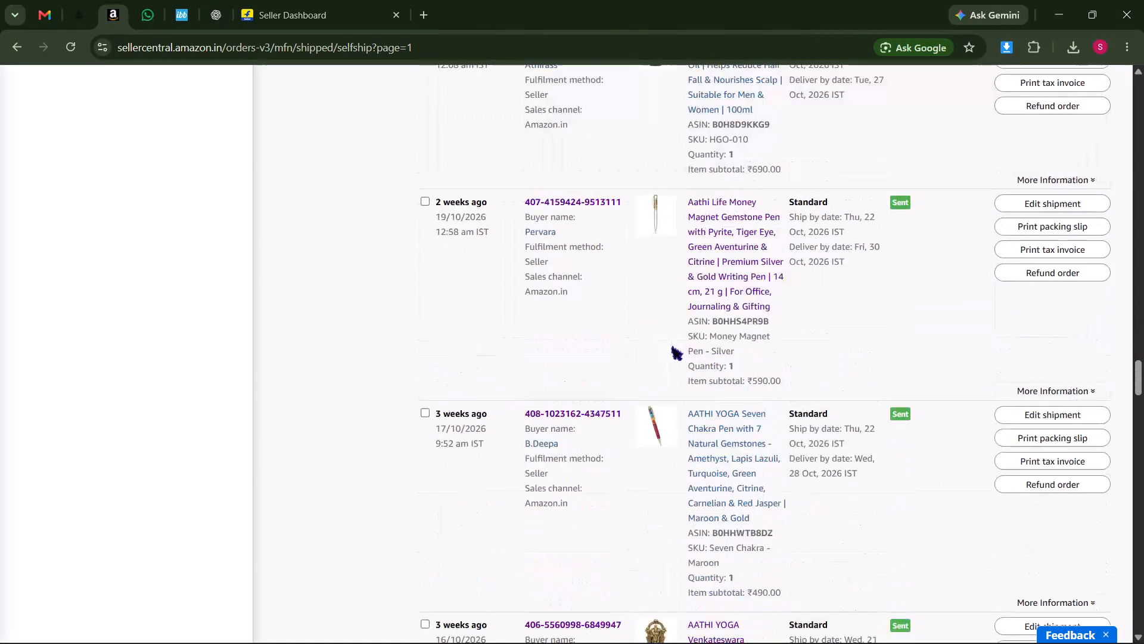
{"action": "scroll", "coordinate": [671, 343], "scroll_direction": "down", "scroll_amount": 15}
{"action": "scroll", "coordinate": [674, 335], "scroll_direction": "down", "scroll_amount": 8}
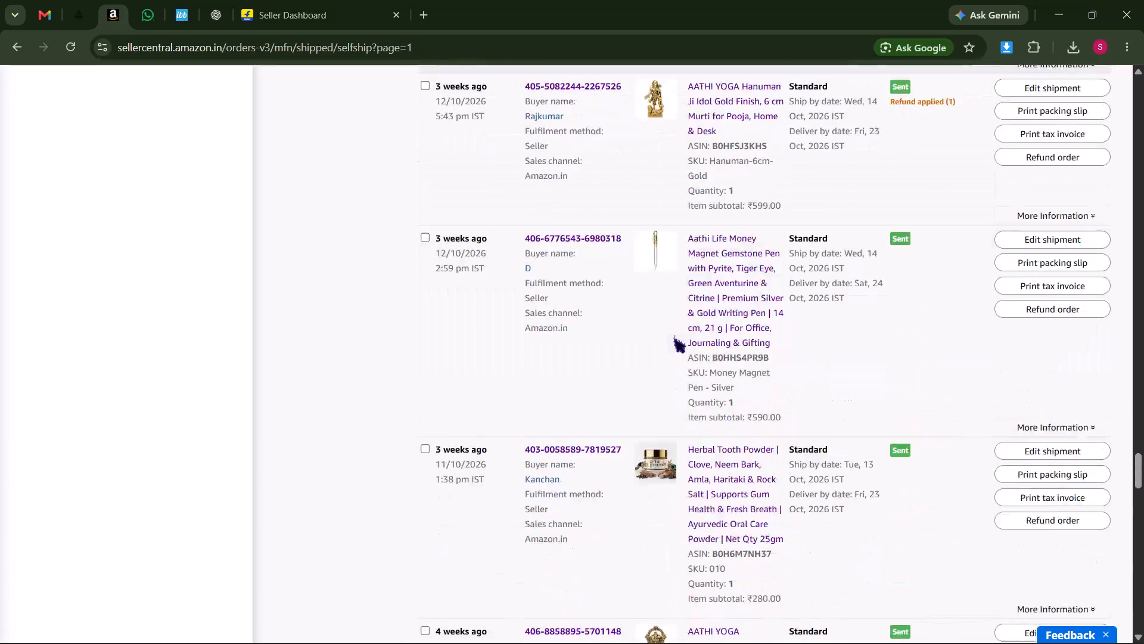
{"action": "scroll", "coordinate": [674, 301], "scroll_direction": "down", "scroll_amount": 16}
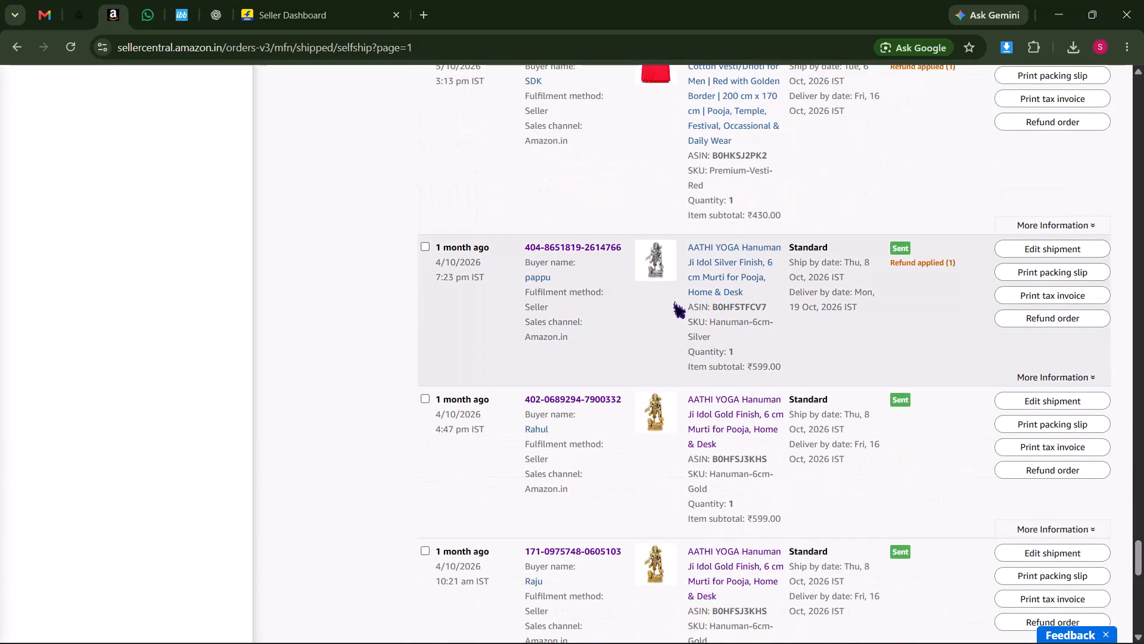
Switch to File Explorer to view the Downloads folder, and return to the Amazon orders page in Chrome.
{"action": "left_click", "coordinate": [505, 629]}
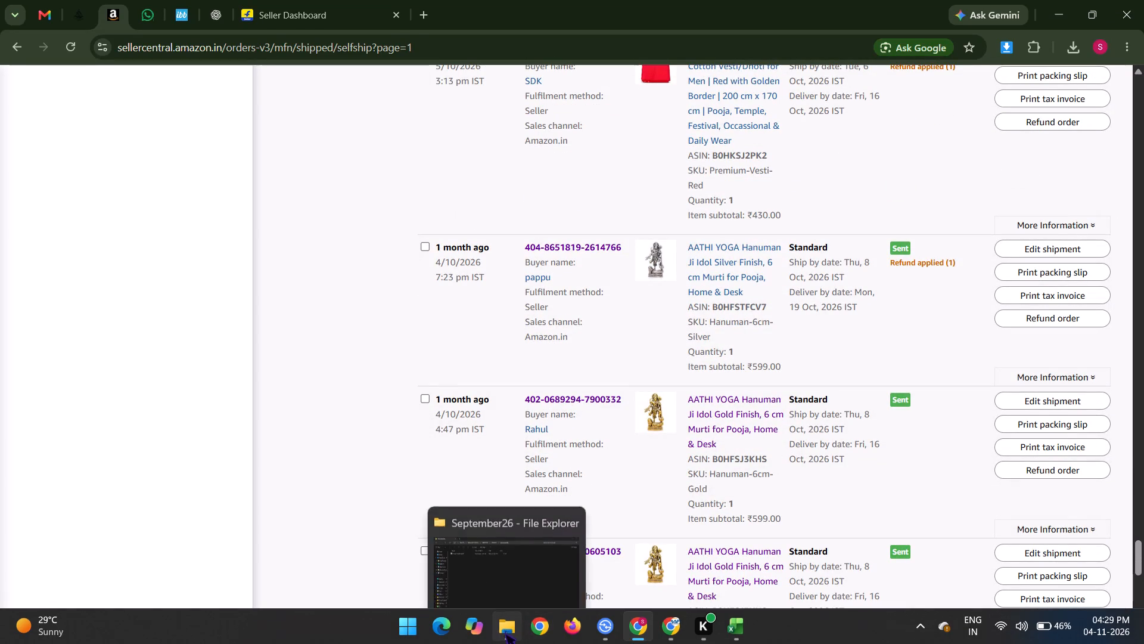
{"action": "left_click", "coordinate": [45, 352]}
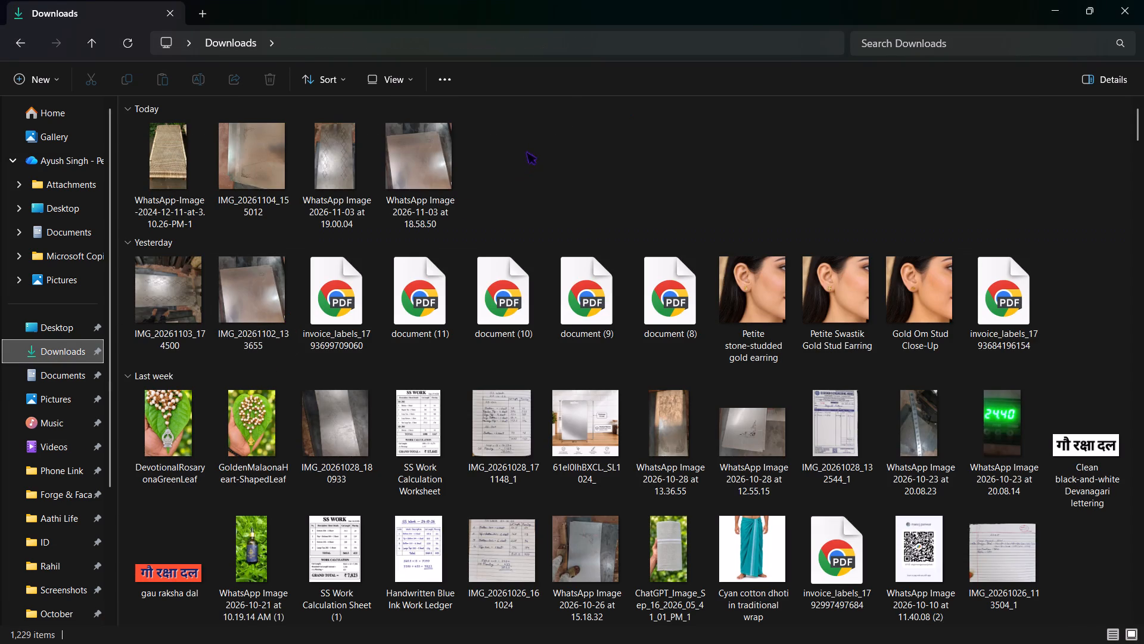
{"action": "key", "text": "alt+Tab"}
Set the sent orders list to show 100 results per page.
{"action": "scroll", "coordinate": [650, 389], "scroll_direction": "down", "scroll_amount": 5}
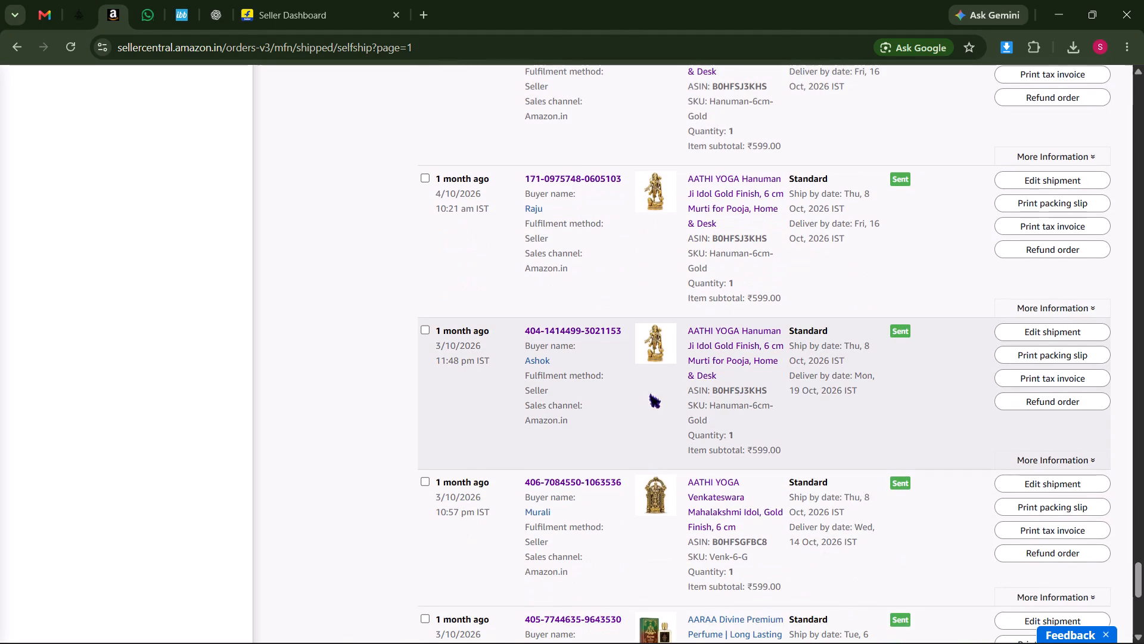
{"action": "scroll", "coordinate": [621, 415], "scroll_direction": "down", "scroll_amount": 7}
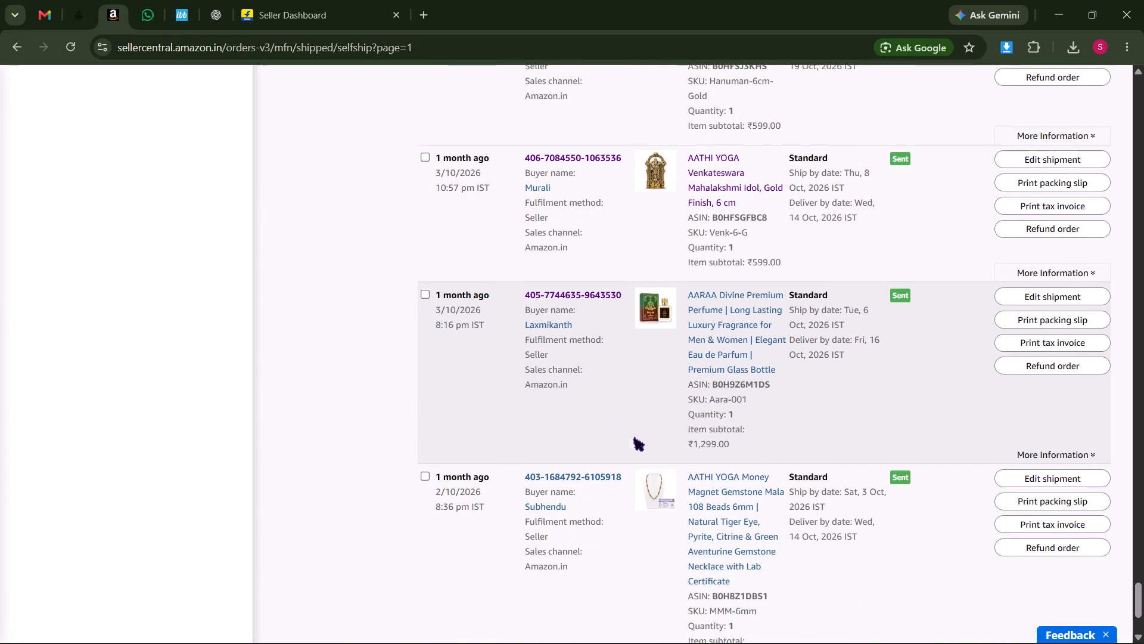
{"action": "scroll", "coordinate": [633, 434], "scroll_direction": "down", "scroll_amount": 1}
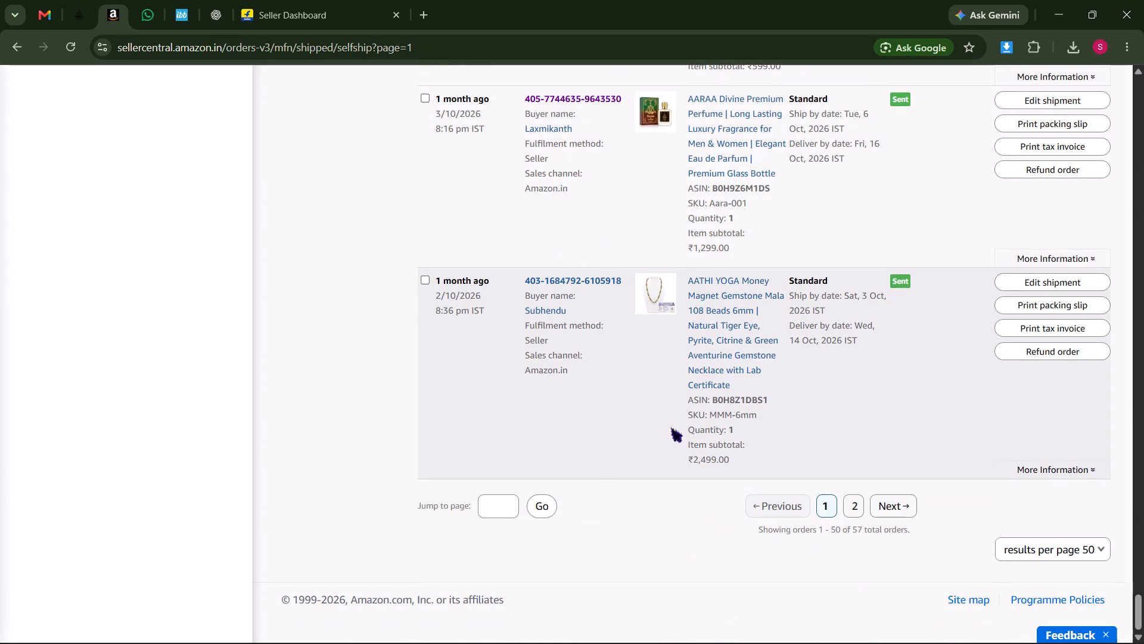
{"action": "left_click", "coordinate": [1033, 555]}
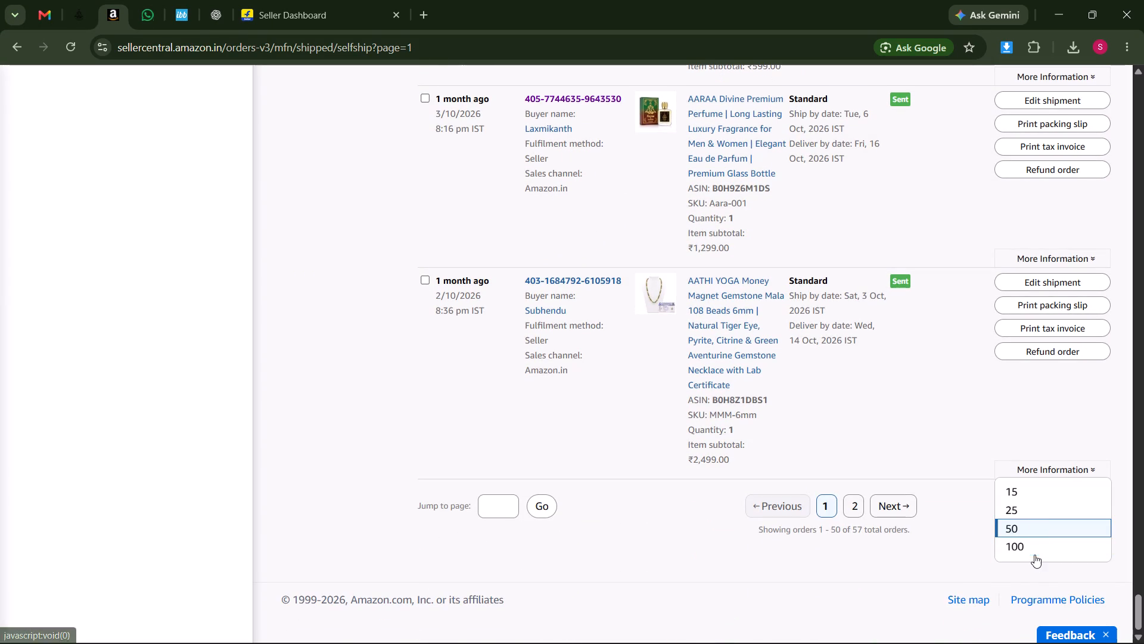
{"action": "left_click", "coordinate": [1034, 555]}
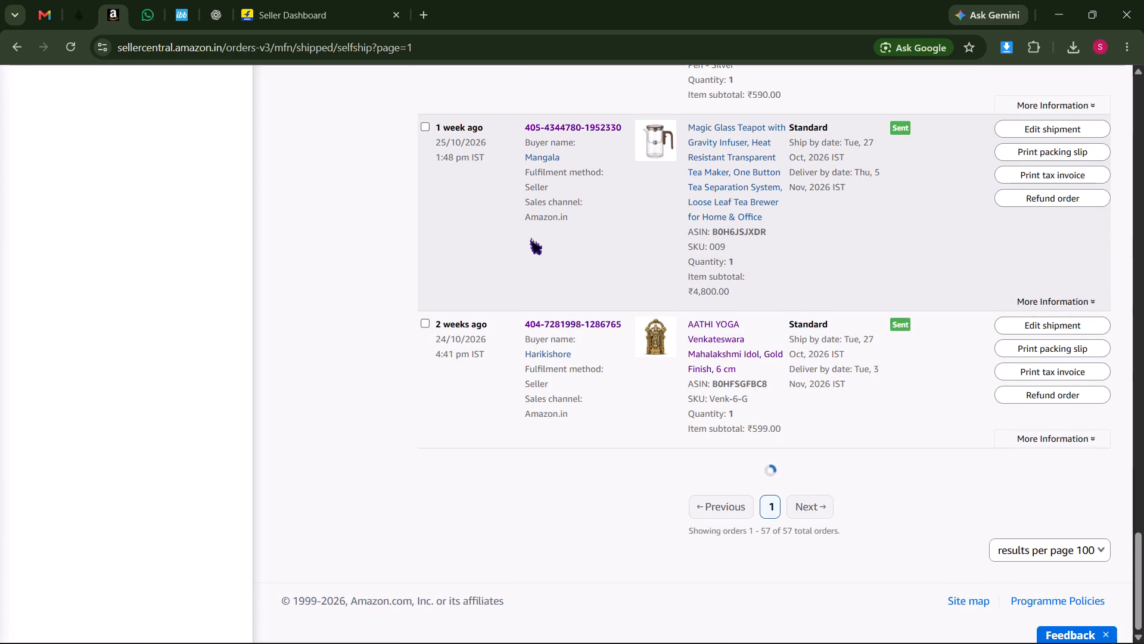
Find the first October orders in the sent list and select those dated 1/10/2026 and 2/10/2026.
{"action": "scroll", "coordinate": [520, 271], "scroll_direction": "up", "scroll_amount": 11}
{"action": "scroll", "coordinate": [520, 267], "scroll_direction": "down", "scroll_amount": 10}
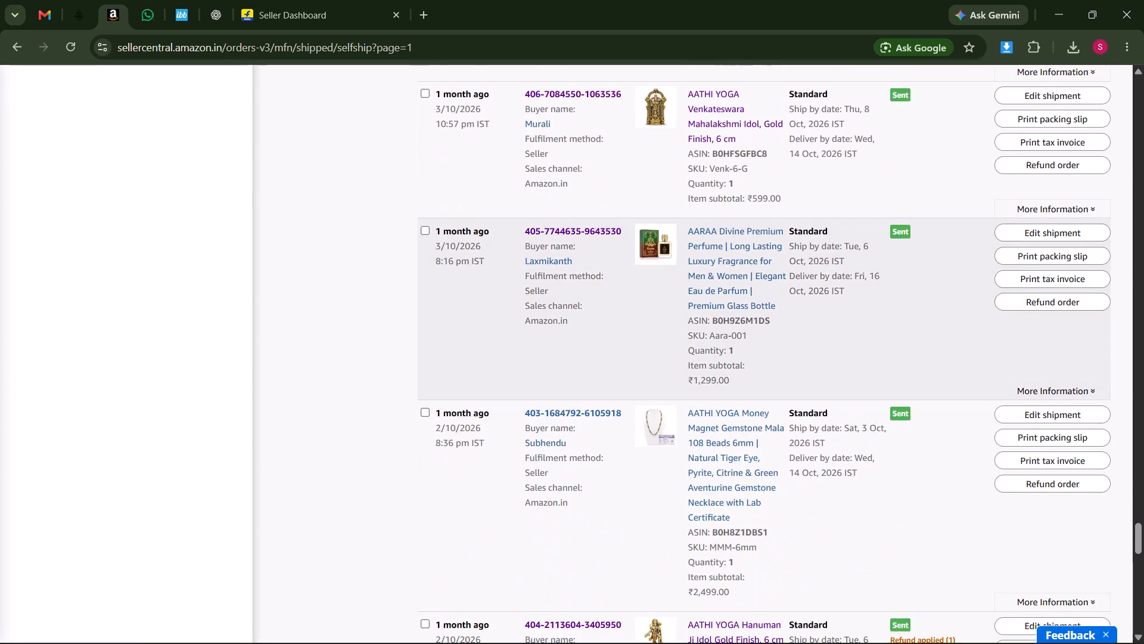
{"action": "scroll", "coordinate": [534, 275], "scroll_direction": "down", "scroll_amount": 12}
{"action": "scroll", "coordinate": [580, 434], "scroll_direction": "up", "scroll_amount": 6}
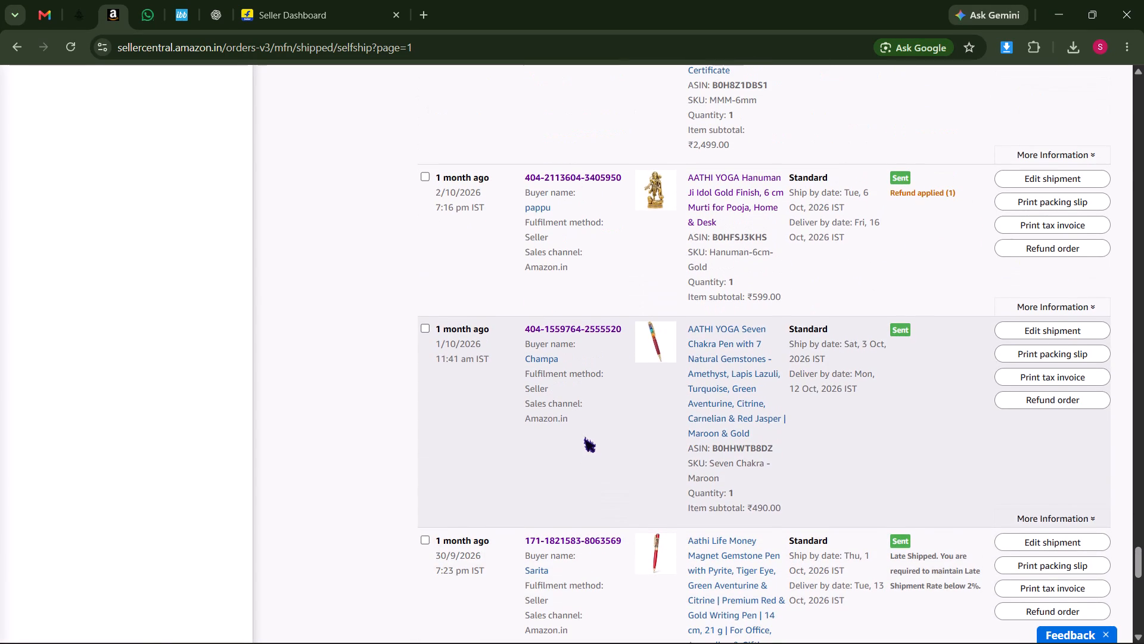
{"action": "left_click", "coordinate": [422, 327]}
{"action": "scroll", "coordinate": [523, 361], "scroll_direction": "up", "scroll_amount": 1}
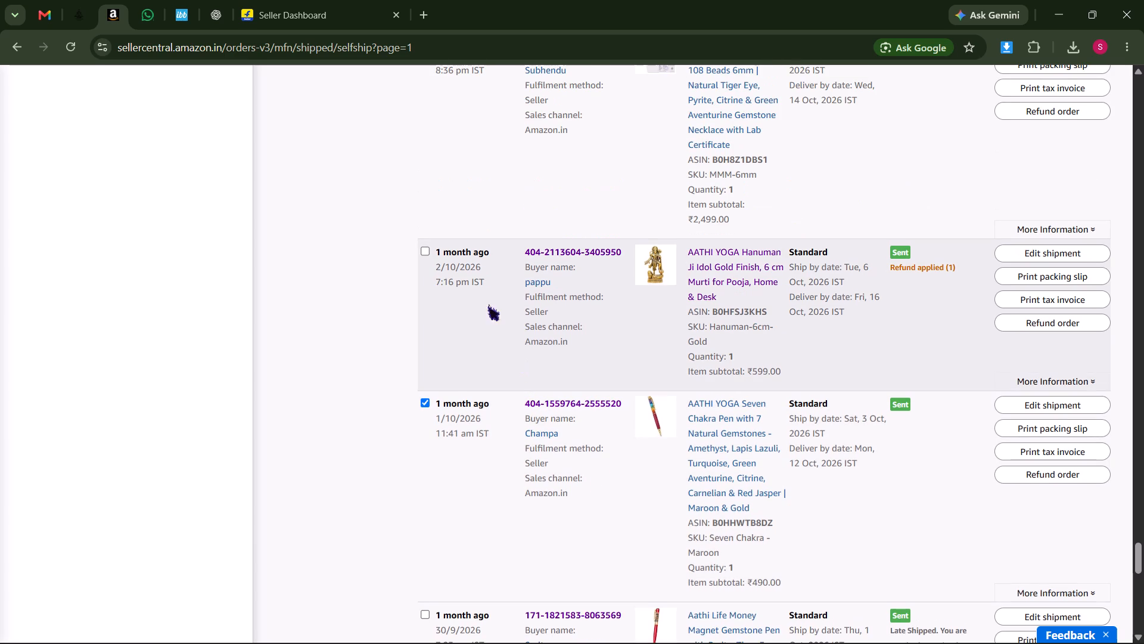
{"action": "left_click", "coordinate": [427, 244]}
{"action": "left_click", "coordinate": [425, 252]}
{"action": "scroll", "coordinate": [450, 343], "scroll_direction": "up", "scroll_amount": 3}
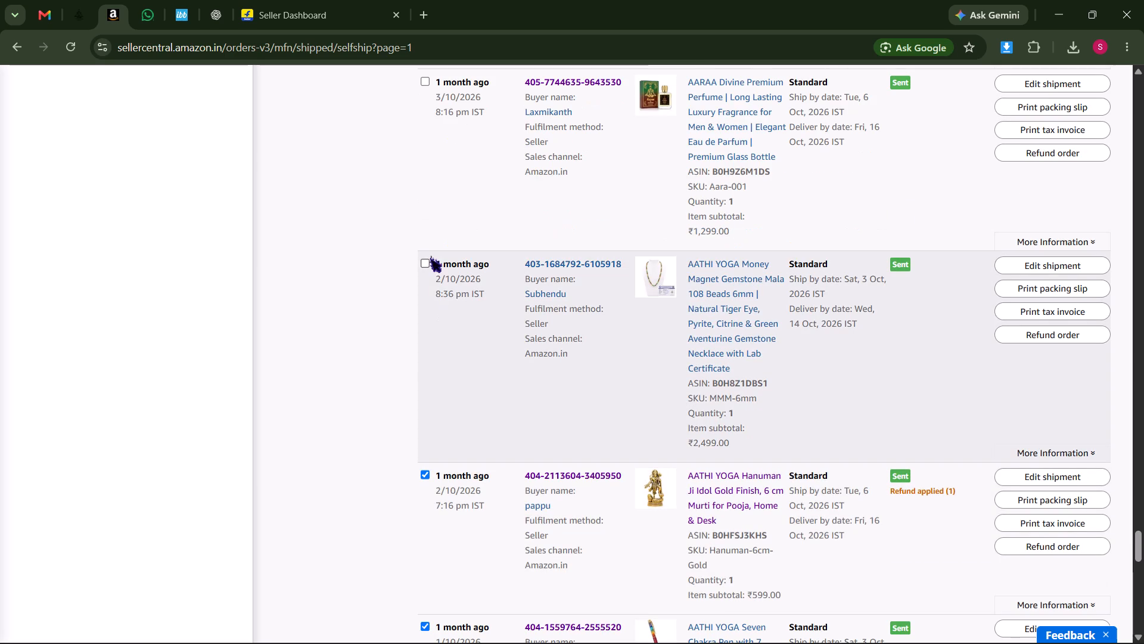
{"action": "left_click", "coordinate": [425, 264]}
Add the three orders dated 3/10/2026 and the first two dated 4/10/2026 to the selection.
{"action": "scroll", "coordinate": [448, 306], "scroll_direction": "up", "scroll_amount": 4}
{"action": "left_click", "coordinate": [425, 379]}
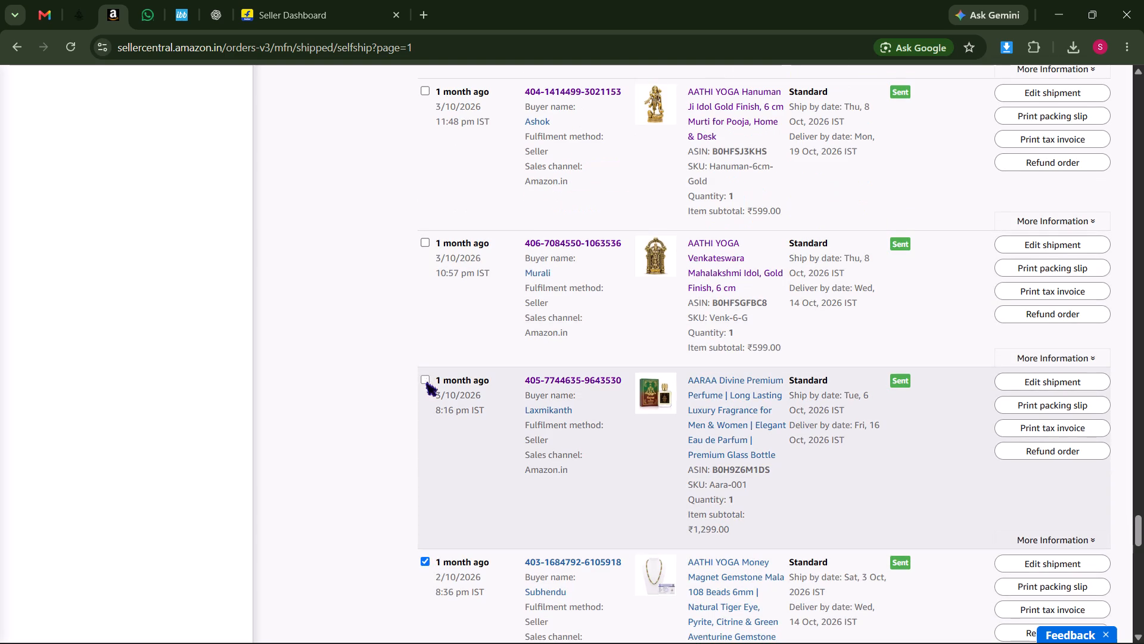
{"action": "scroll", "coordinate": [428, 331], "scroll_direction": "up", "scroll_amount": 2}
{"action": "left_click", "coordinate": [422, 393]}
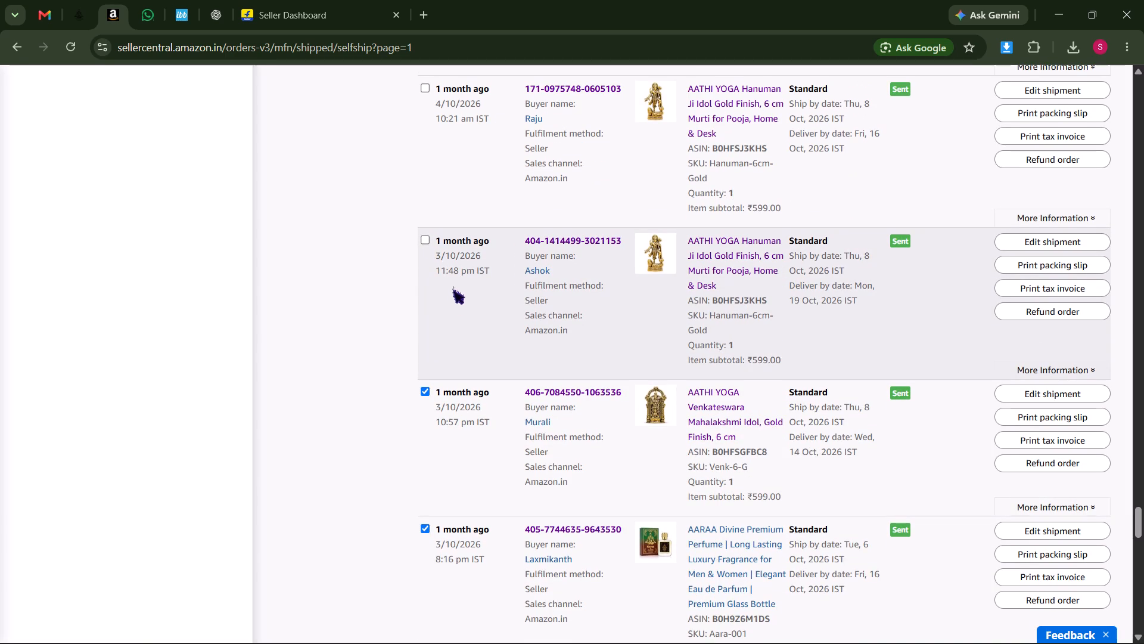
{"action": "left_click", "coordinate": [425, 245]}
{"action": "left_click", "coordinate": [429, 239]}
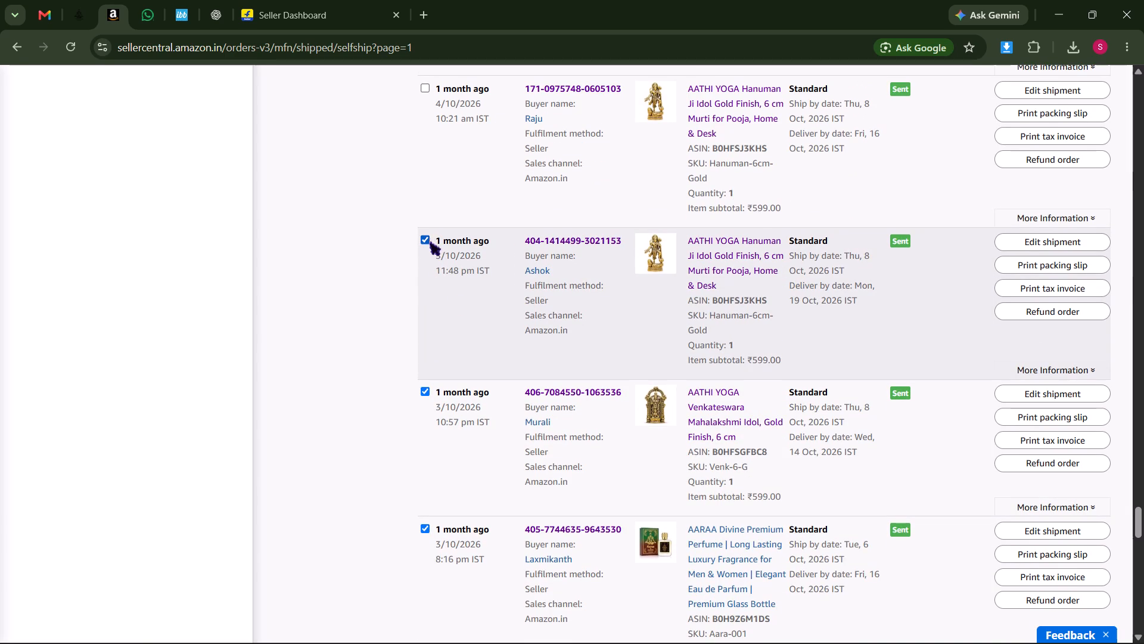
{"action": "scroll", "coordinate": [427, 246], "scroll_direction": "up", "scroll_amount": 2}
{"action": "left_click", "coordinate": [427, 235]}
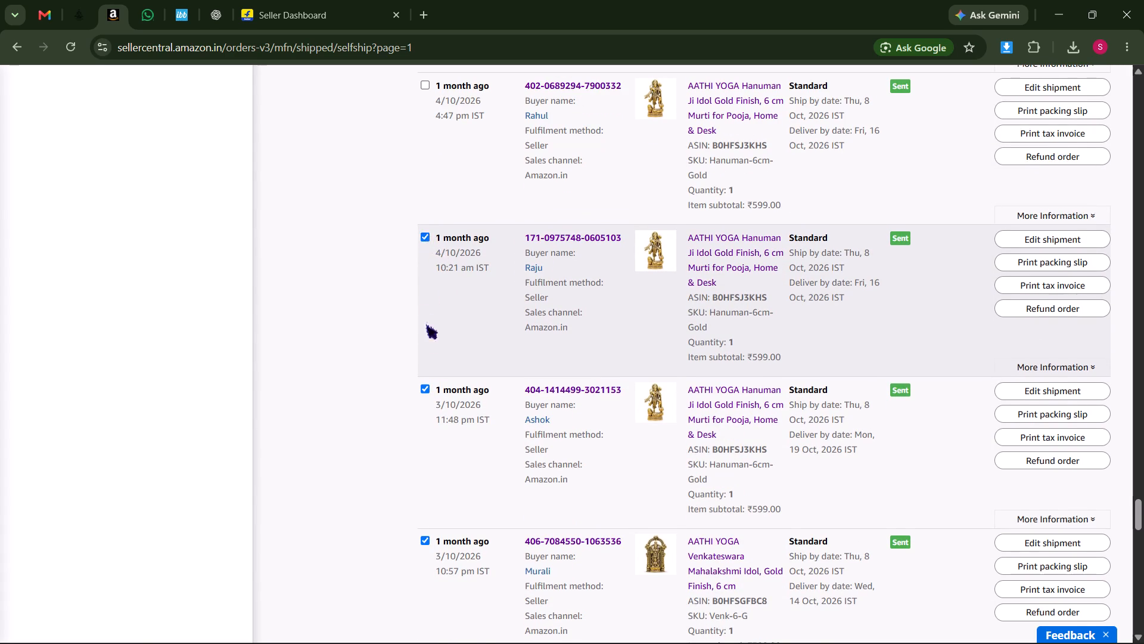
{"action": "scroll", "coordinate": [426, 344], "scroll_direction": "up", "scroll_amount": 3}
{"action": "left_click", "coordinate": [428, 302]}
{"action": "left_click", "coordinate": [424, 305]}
View the Manage Orders table preferences and close them without saving.
{"action": "scroll", "coordinate": [547, 306], "scroll_direction": "up", "scroll_amount": 11}
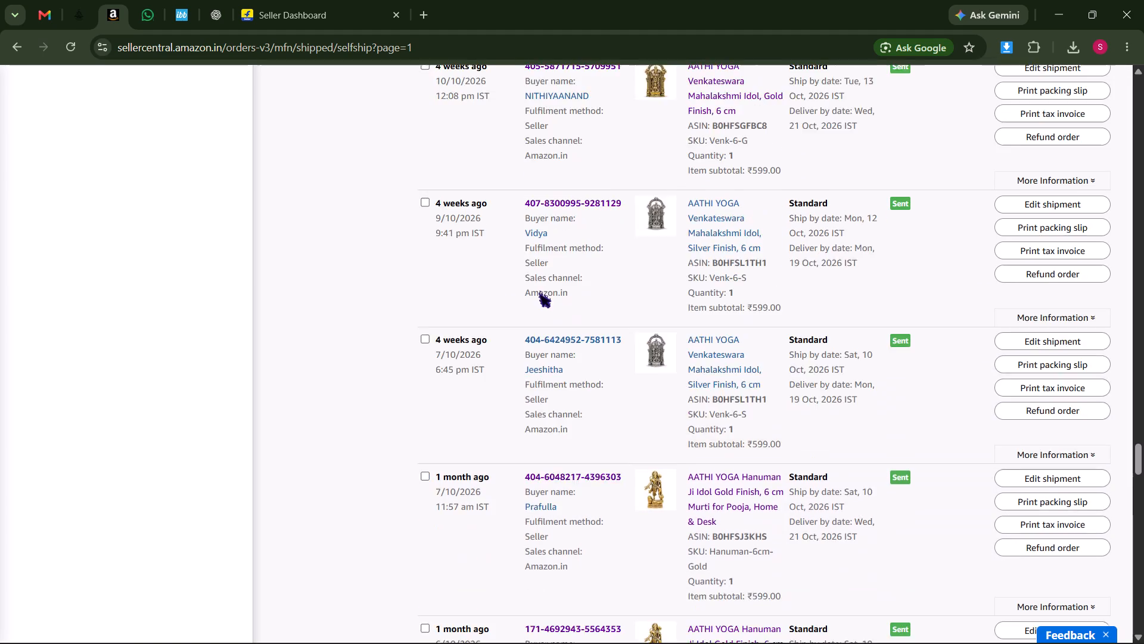
{"action": "scroll", "coordinate": [539, 290], "scroll_direction": "up", "scroll_amount": 20}
{"action": "scroll", "coordinate": [539, 290], "scroll_direction": "up", "scroll_amount": 20}
{"action": "scroll", "coordinate": [539, 290], "scroll_direction": "up", "scroll_amount": 20}
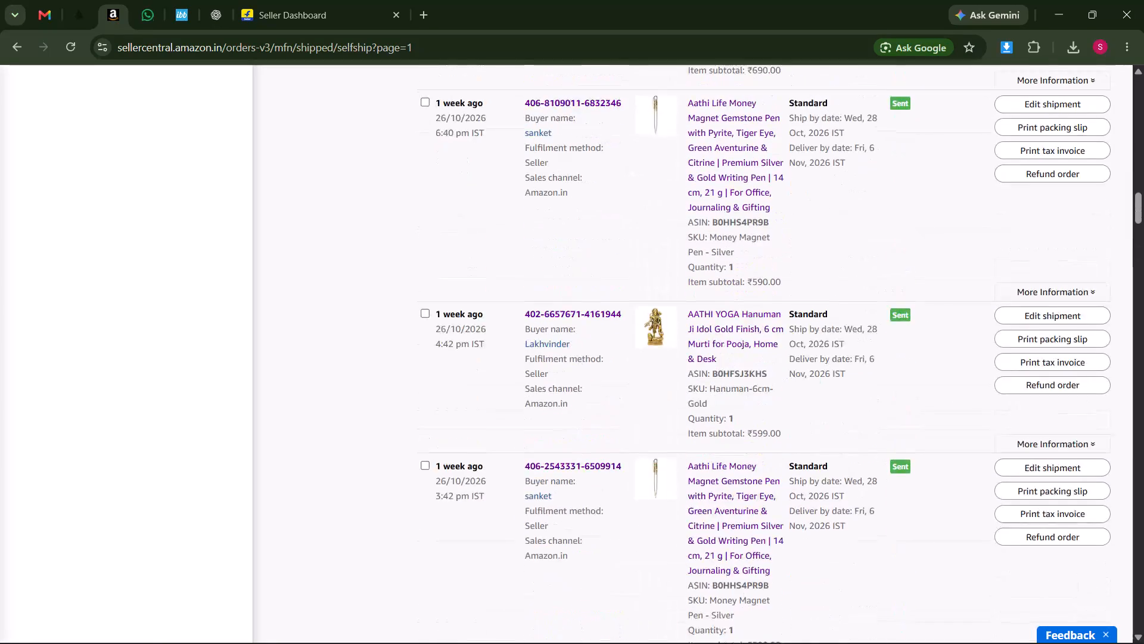
{"action": "scroll", "coordinate": [538, 283], "scroll_direction": "up", "scroll_amount": 20}
{"action": "scroll", "coordinate": [538, 283], "scroll_direction": "up", "scroll_amount": 13}
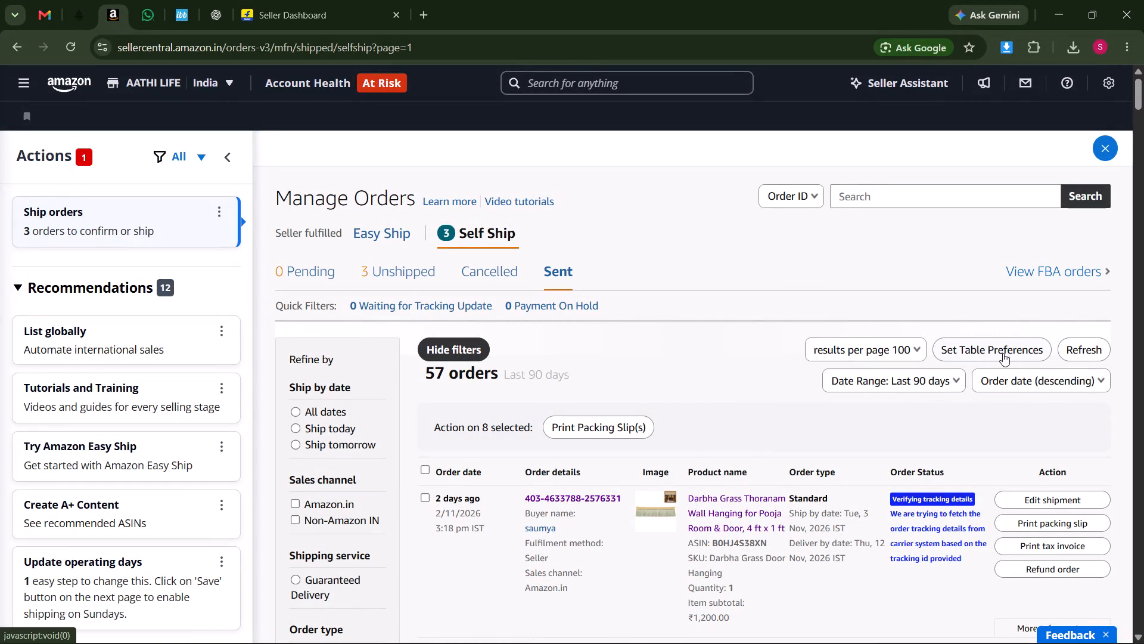
{"action": "left_click", "coordinate": [978, 352]}
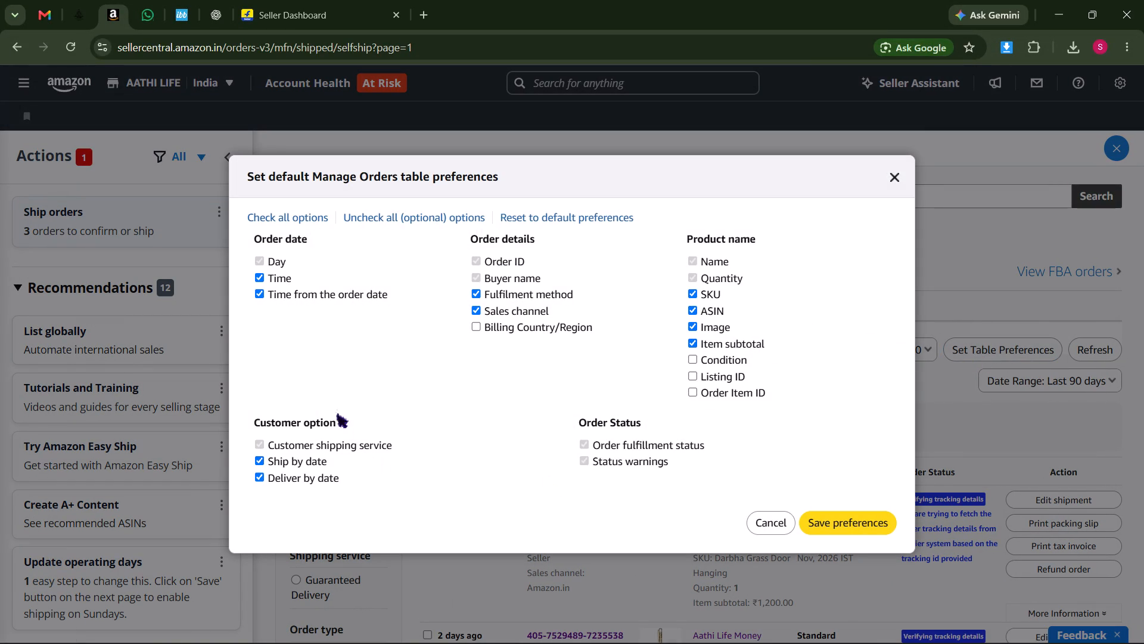
{"action": "left_click", "coordinate": [895, 179]}
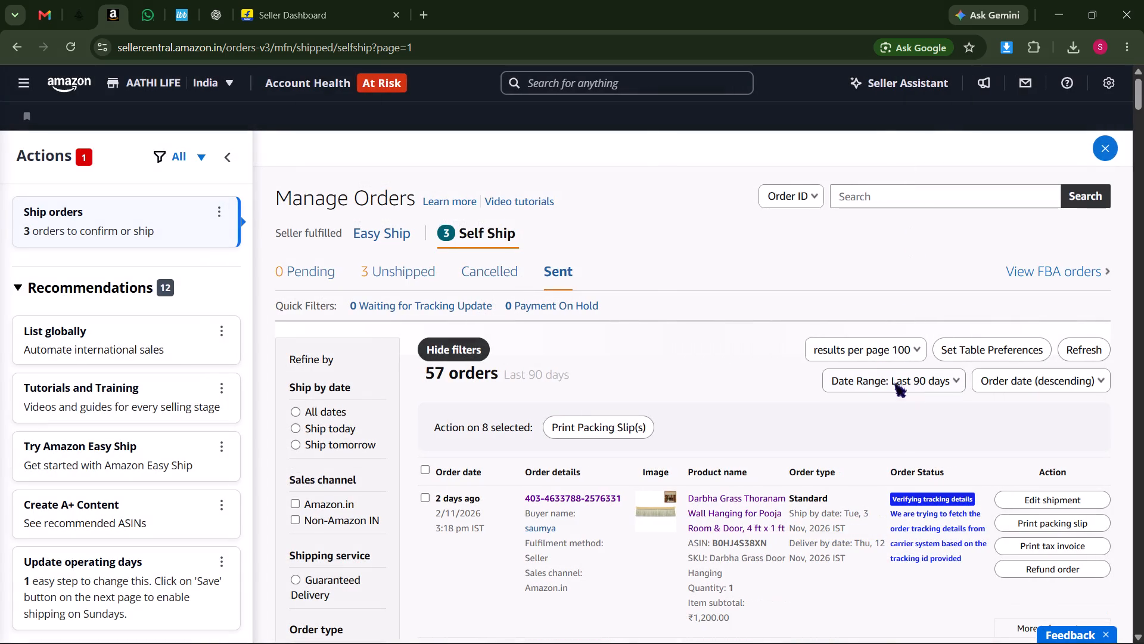
Set the sent orders' date range to Last 30 days.
{"action": "left_click", "coordinate": [924, 380]}
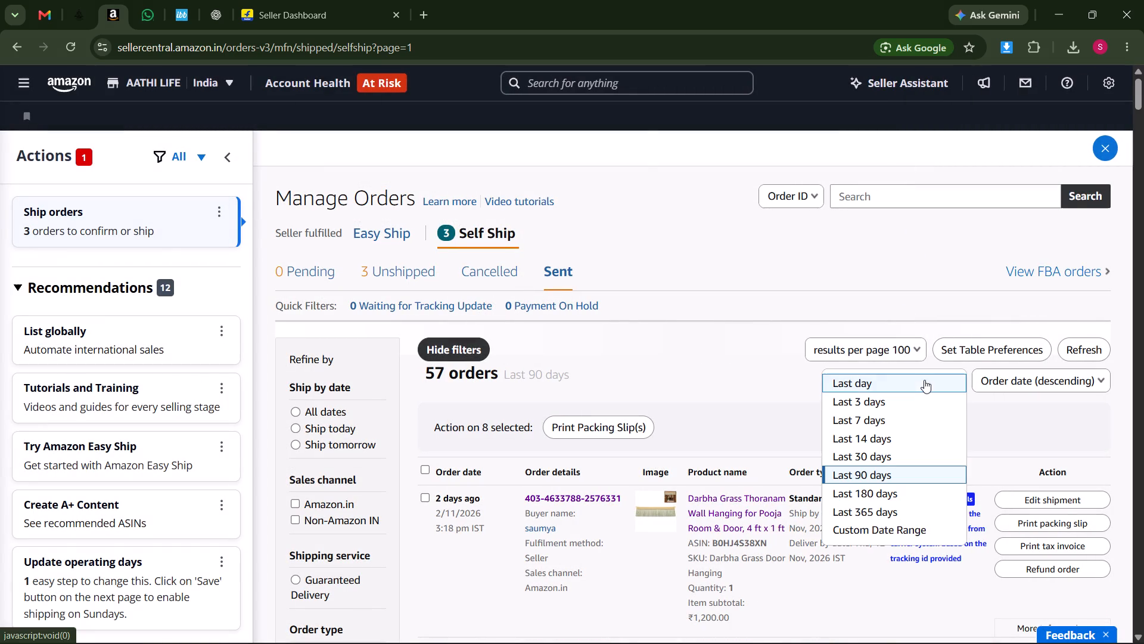
{"action": "left_click", "coordinate": [875, 457]}
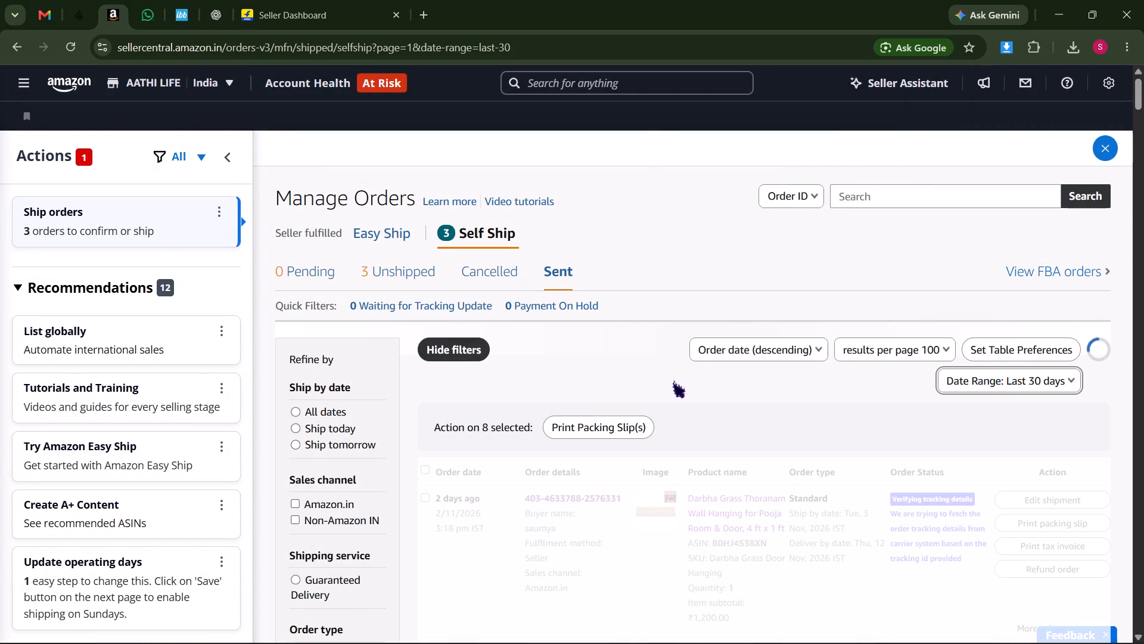
Examine how far back into October the order dates go in the sent list for the last 30 days.
{"action": "scroll", "coordinate": [626, 348], "scroll_direction": "down", "scroll_amount": 7}
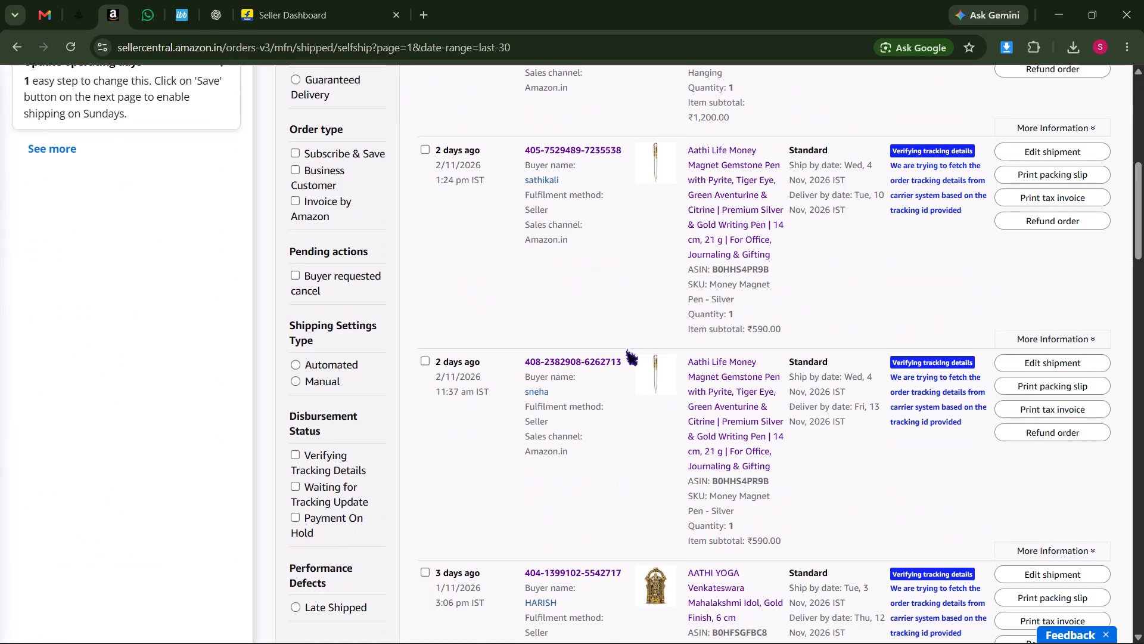
{"action": "scroll", "coordinate": [617, 336], "scroll_direction": "down", "scroll_amount": 20}
{"action": "scroll", "coordinate": [617, 336], "scroll_direction": "down", "scroll_amount": 20}
{"action": "scroll", "coordinate": [617, 336], "scroll_direction": "down", "scroll_amount": 10}
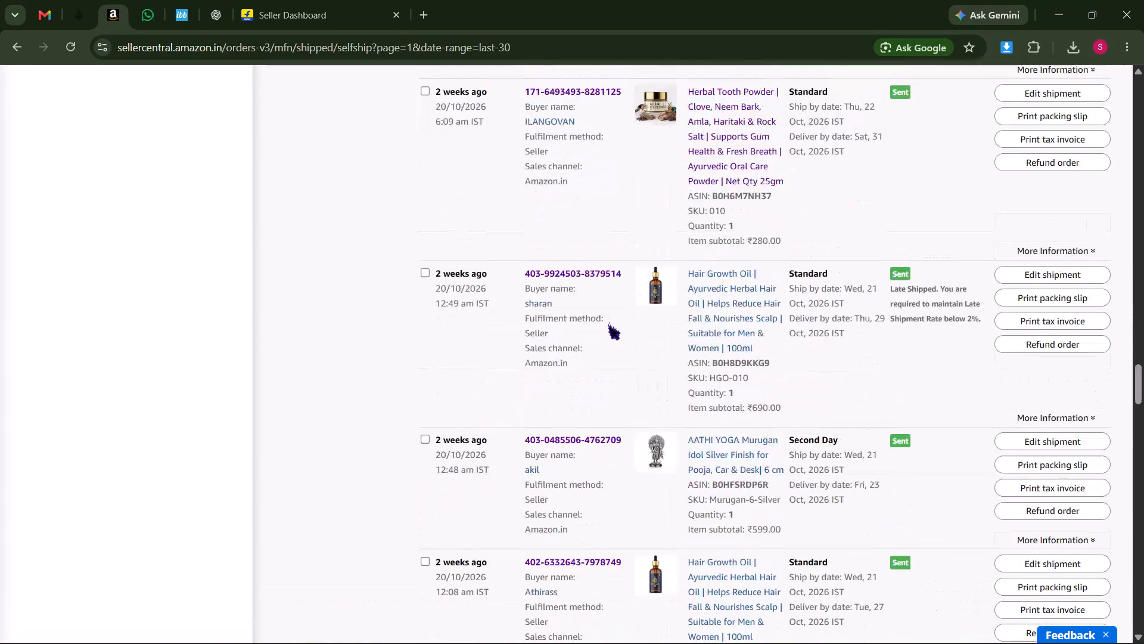
{"action": "scroll", "coordinate": [608, 322], "scroll_direction": "down", "scroll_amount": 20}
{"action": "scroll", "coordinate": [608, 322], "scroll_direction": "down", "scroll_amount": 20}
{"action": "scroll", "coordinate": [608, 322], "scroll_direction": "down", "scroll_amount": 3}
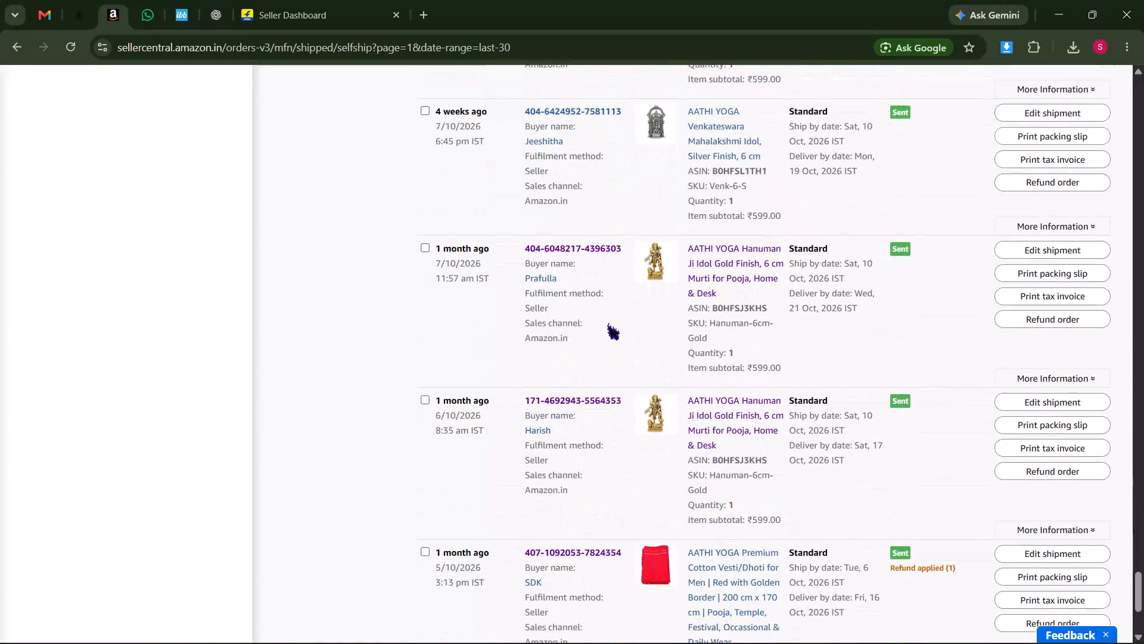
{"action": "scroll", "coordinate": [608, 322], "scroll_direction": "down", "scroll_amount": 6}
{"action": "scroll", "coordinate": [608, 322], "scroll_direction": "up", "scroll_amount": 20}
{"action": "scroll", "coordinate": [608, 322], "scroll_direction": "up", "scroll_amount": 13}
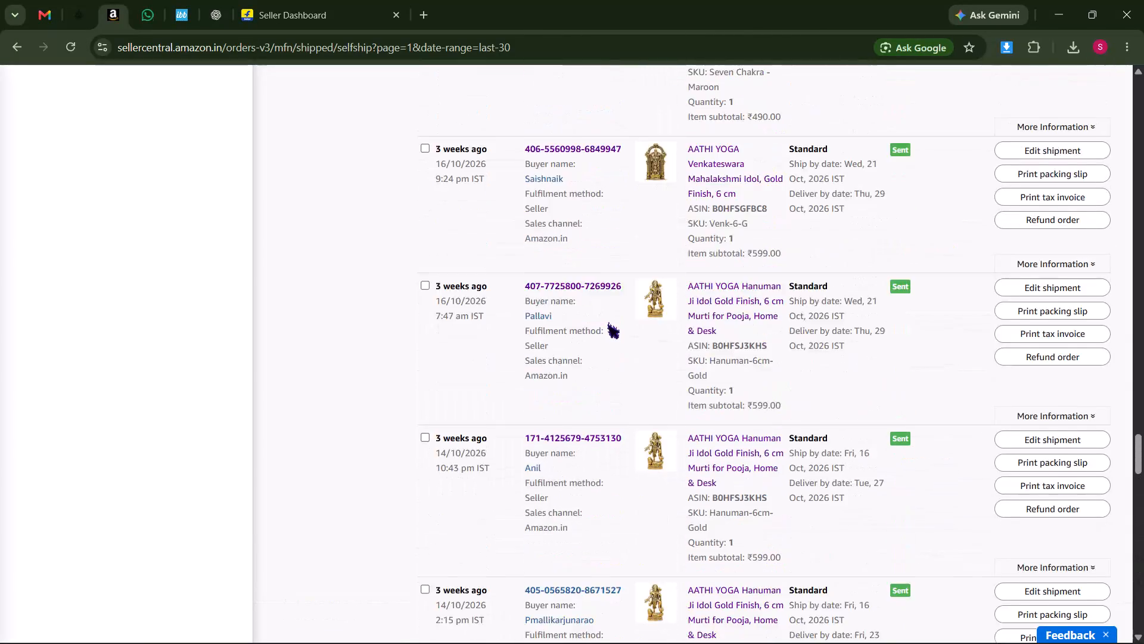
{"action": "scroll", "coordinate": [608, 321], "scroll_direction": "up", "scroll_amount": 20}
{"action": "scroll", "coordinate": [608, 321], "scroll_direction": "up", "scroll_amount": 20}
{"action": "scroll", "coordinate": [608, 321], "scroll_direction": "up", "scroll_amount": 20}
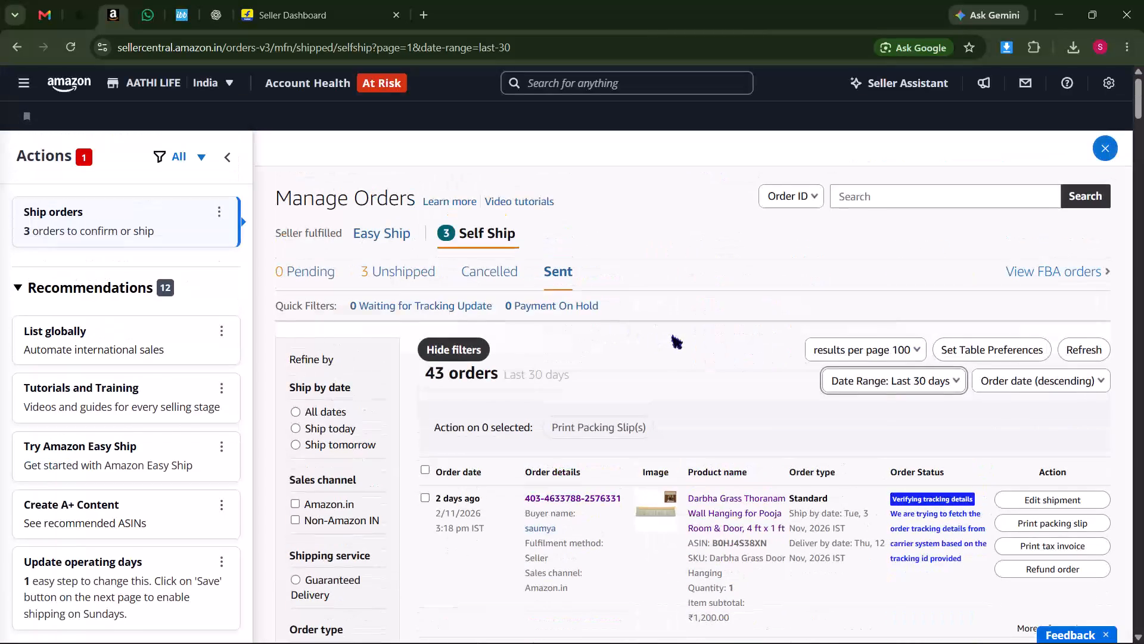
Filter the sent orders by a custom date range from 1/10/26 to 31/10/26.
{"action": "left_click", "coordinate": [951, 386]}
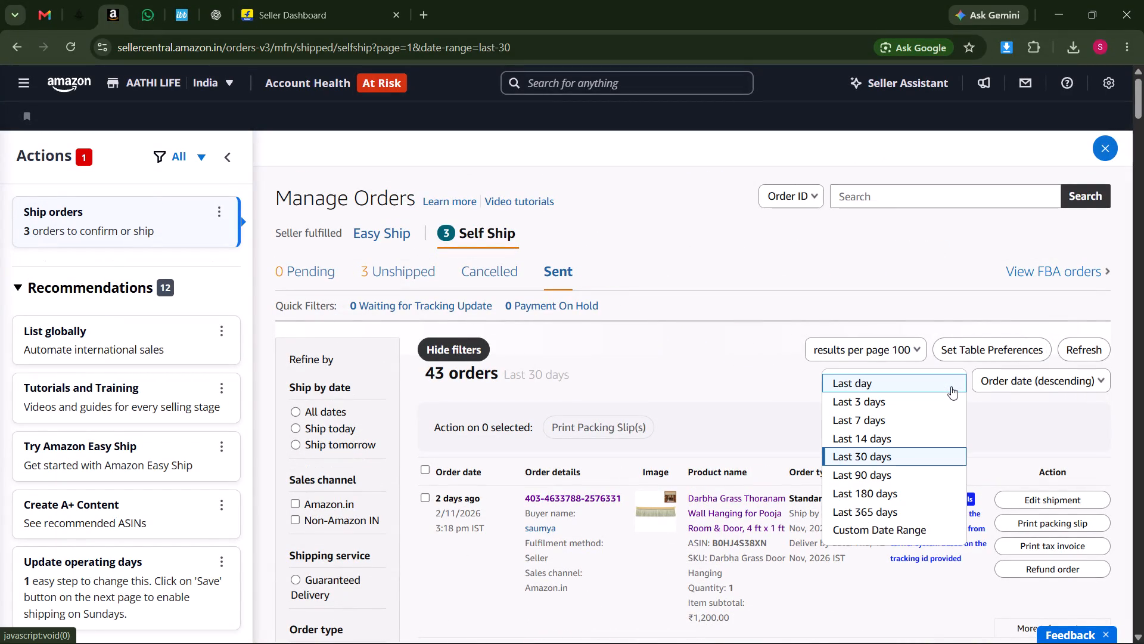
{"action": "left_click", "coordinate": [889, 539]}
{"action": "left_click", "coordinate": [887, 527]}
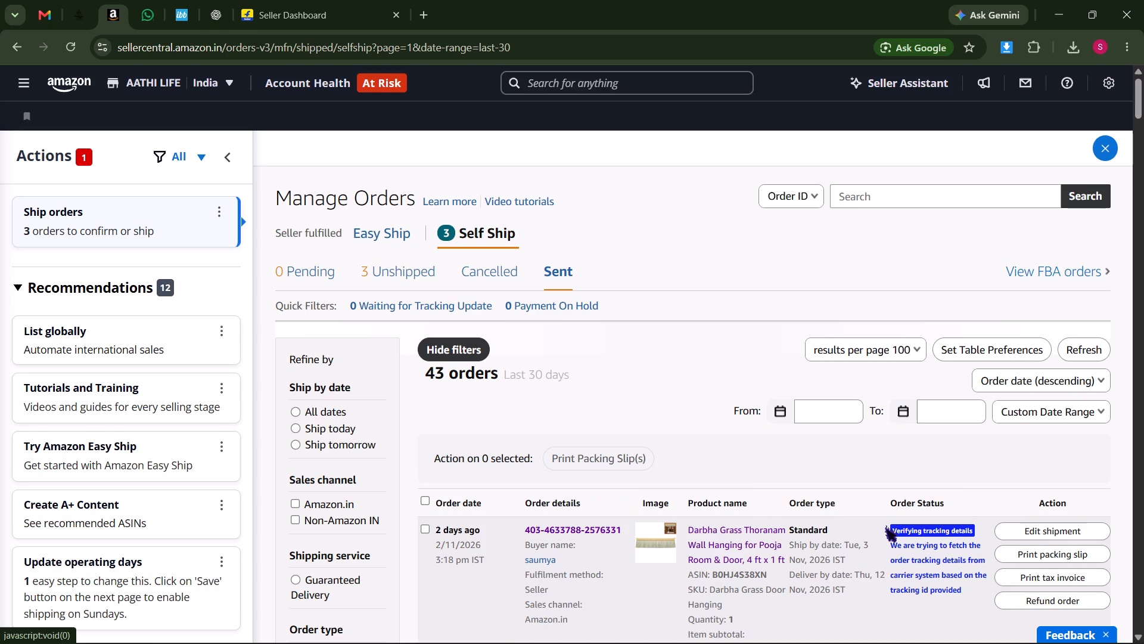
{"action": "scroll", "coordinate": [679, 399], "scroll_direction": "down", "scroll_amount": 1}
{"action": "left_click", "coordinate": [826, 338]}
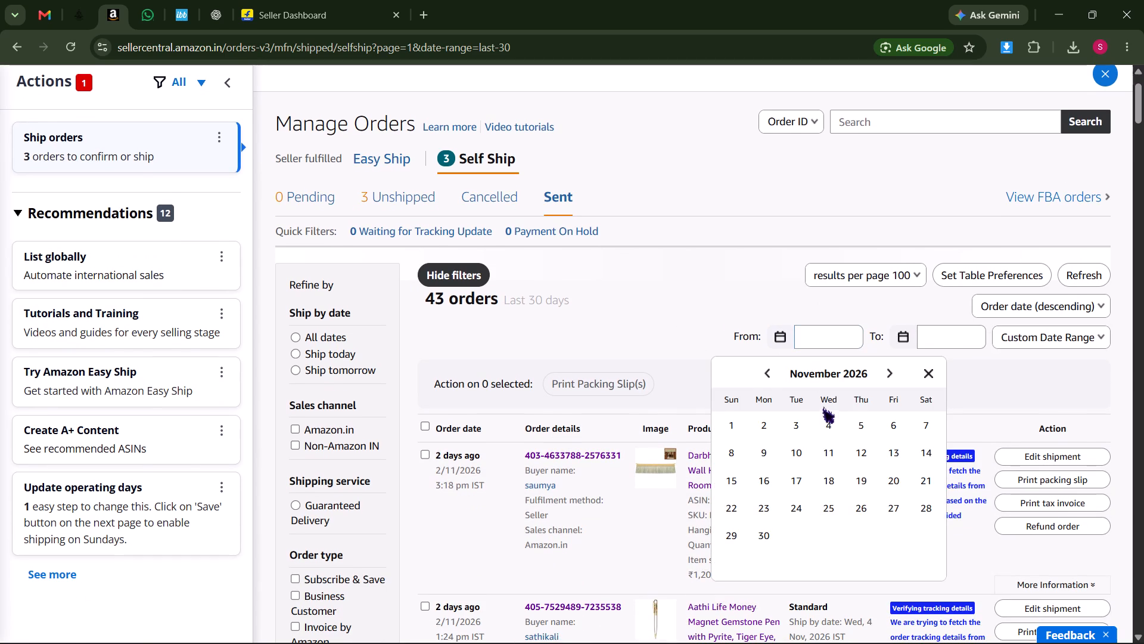
{"action": "left_click", "coordinate": [764, 369]}
{"action": "left_click", "coordinate": [868, 425]}
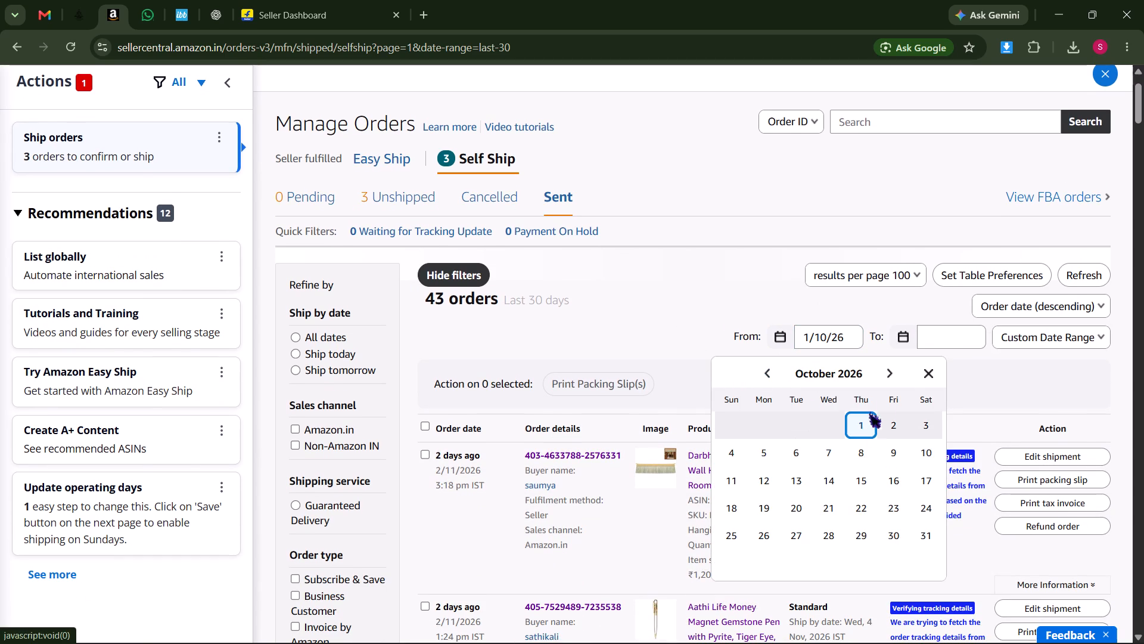
{"action": "left_click", "coordinate": [900, 335]}
{"action": "left_click", "coordinate": [908, 339]}
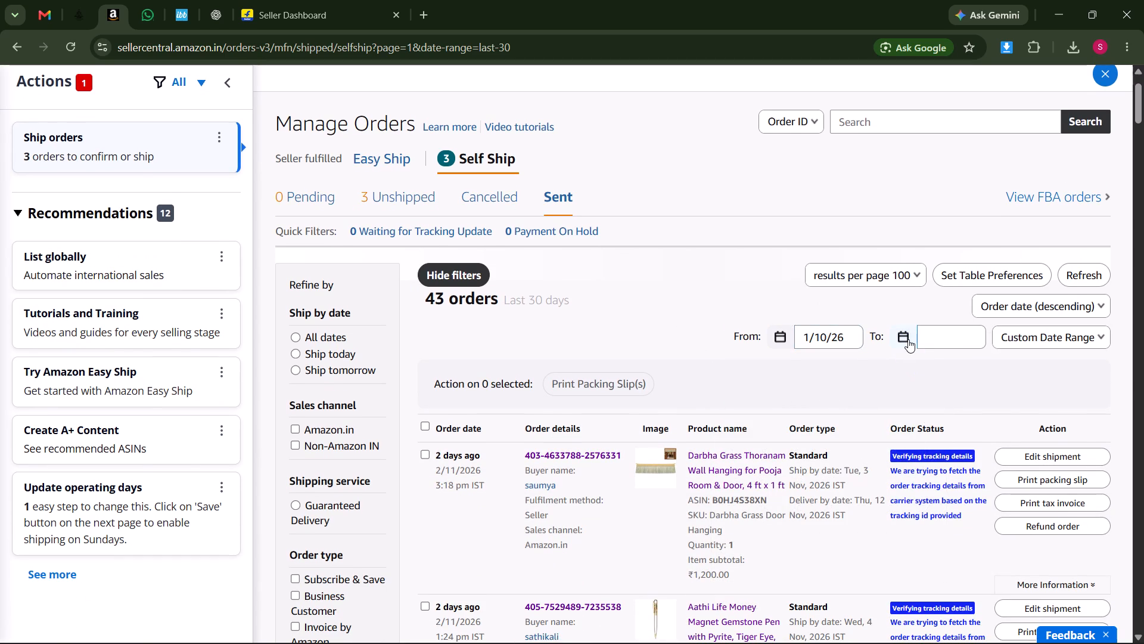
{"action": "left_click", "coordinate": [939, 337]}
{"action": "left_click", "coordinate": [897, 374]}
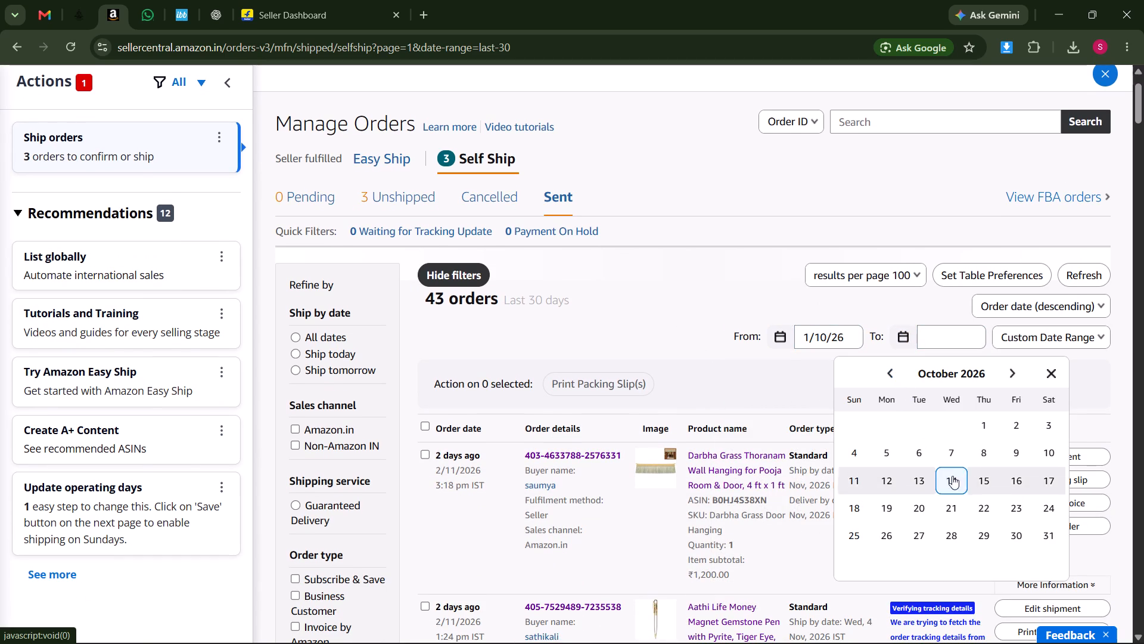
{"action": "left_click", "coordinate": [1040, 540]}
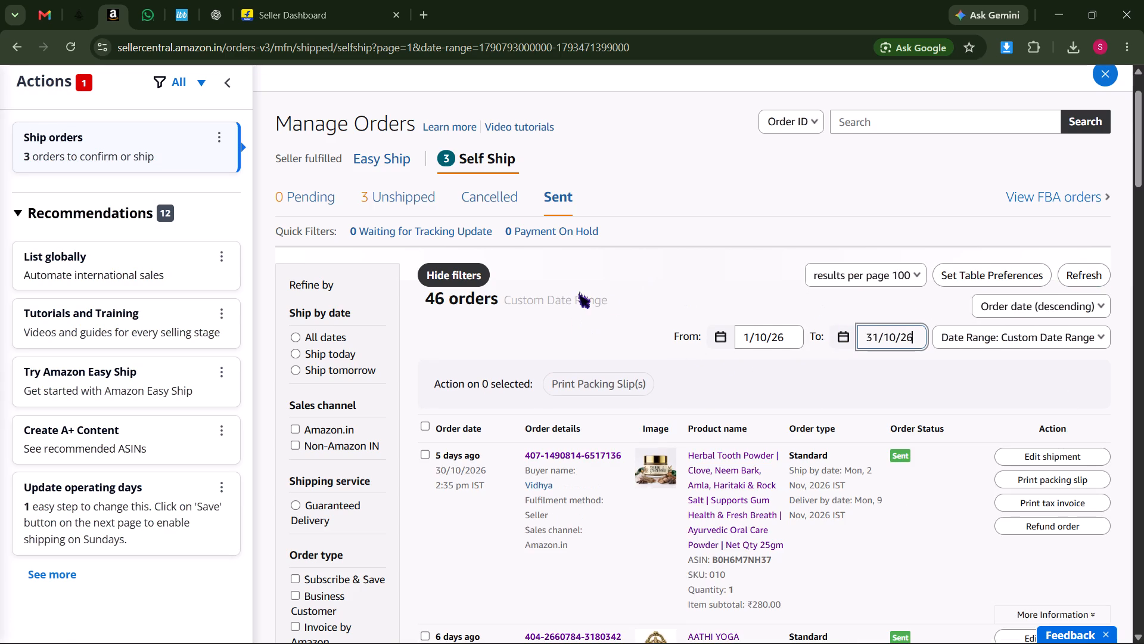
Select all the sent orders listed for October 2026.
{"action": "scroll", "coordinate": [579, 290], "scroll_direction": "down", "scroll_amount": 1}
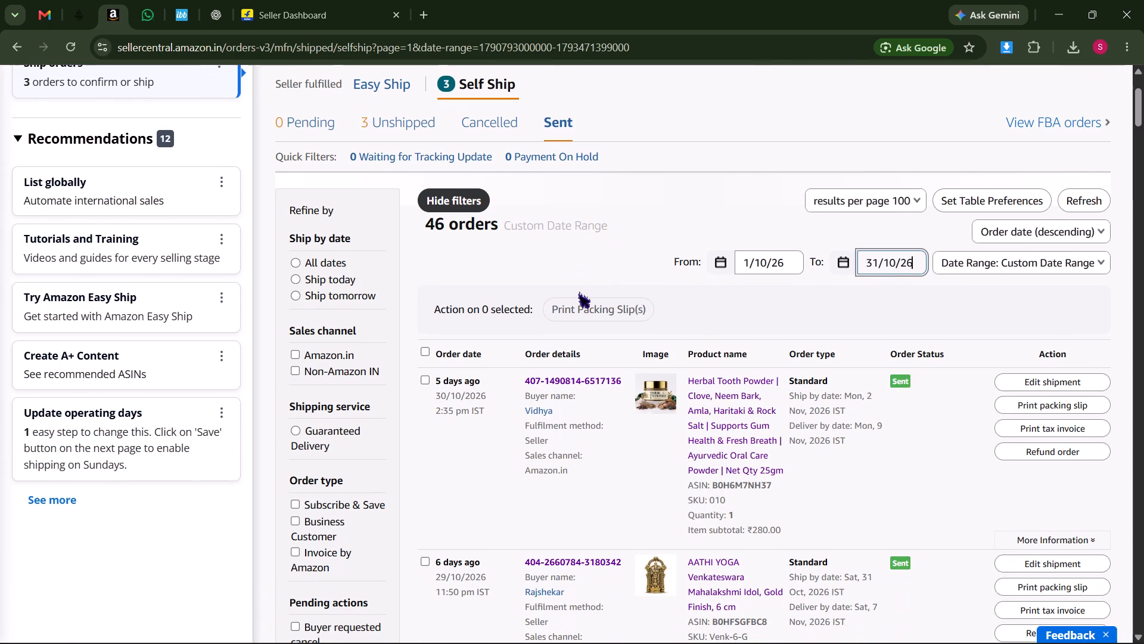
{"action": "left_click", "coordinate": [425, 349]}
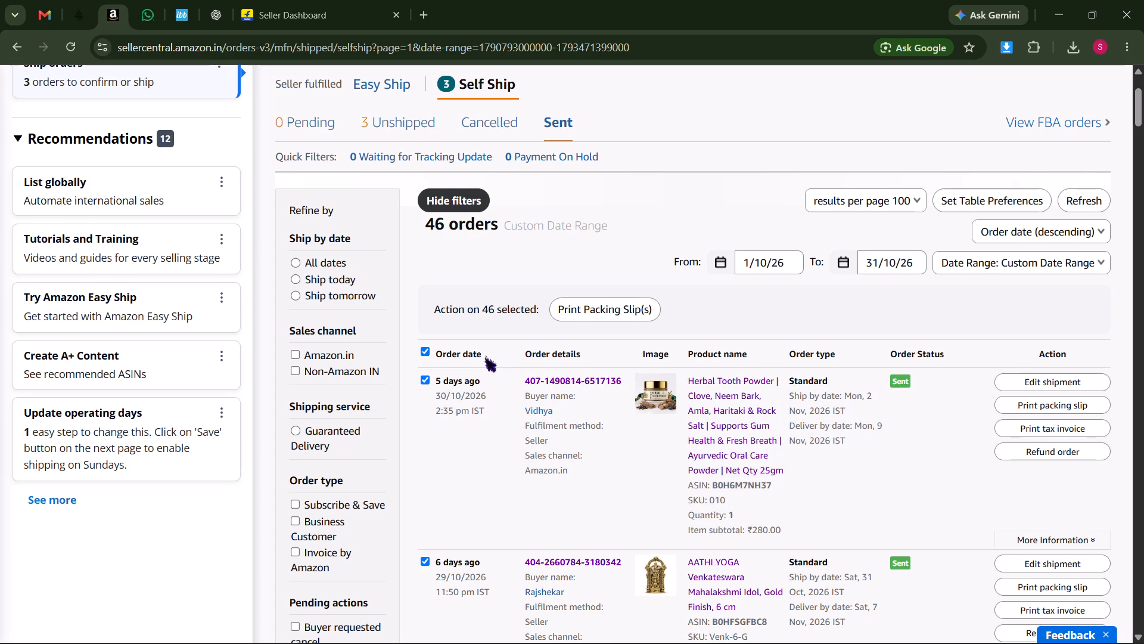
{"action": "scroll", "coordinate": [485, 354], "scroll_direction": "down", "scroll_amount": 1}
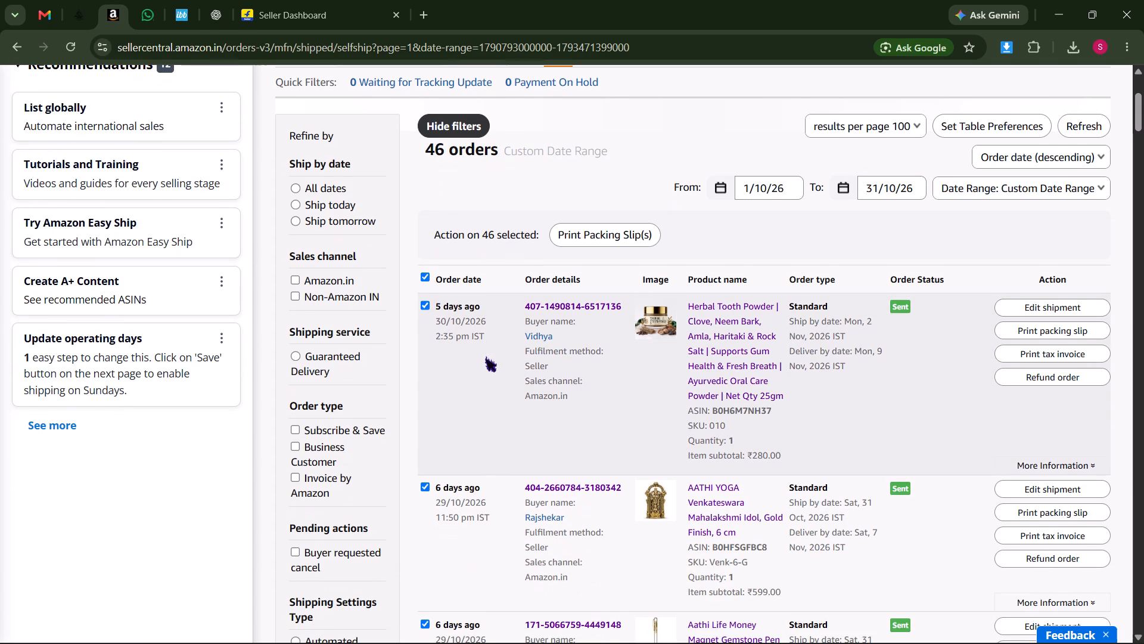
Sort the sent orders by Order date (ascending).
{"action": "scroll", "coordinate": [485, 354], "scroll_direction": "up", "scroll_amount": 1}
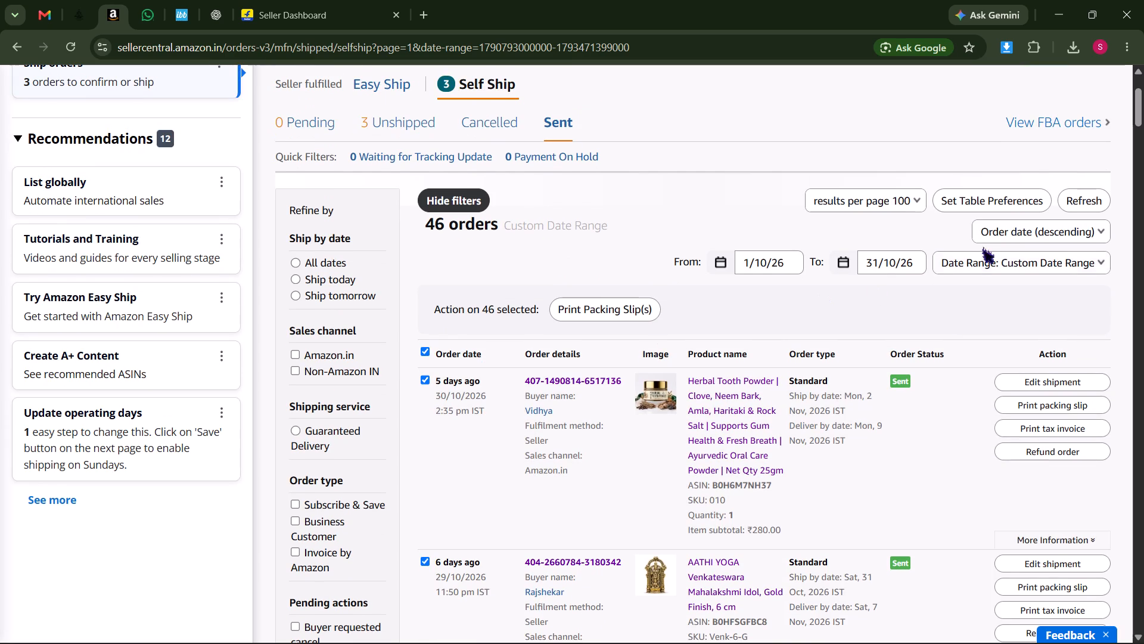
{"action": "left_click", "coordinate": [1020, 229]}
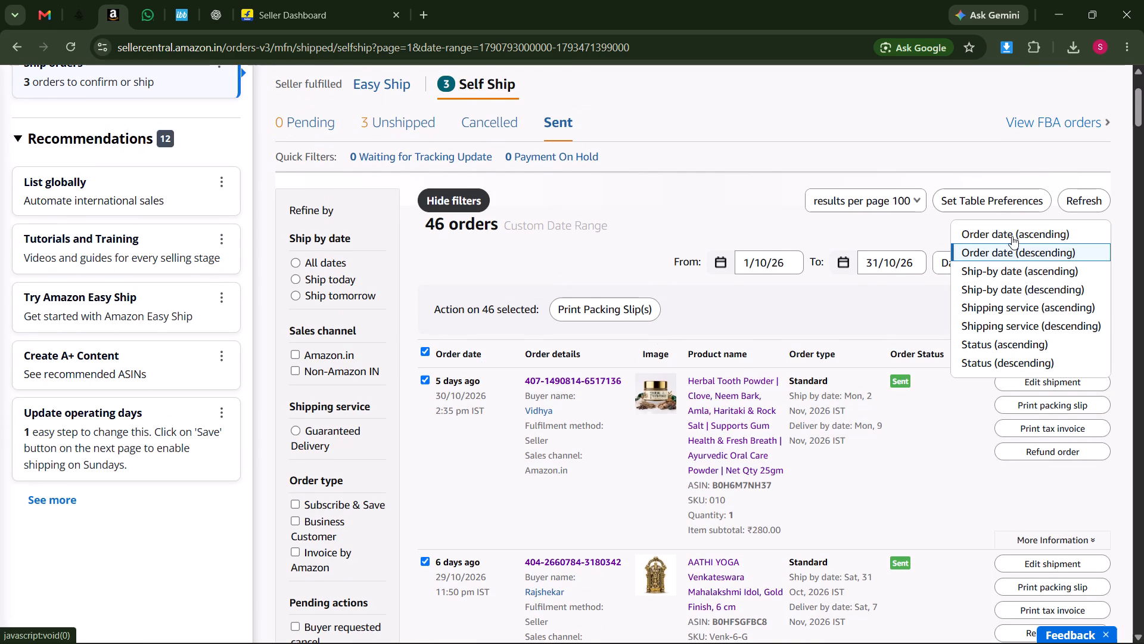
{"action": "left_click", "coordinate": [1012, 236]}
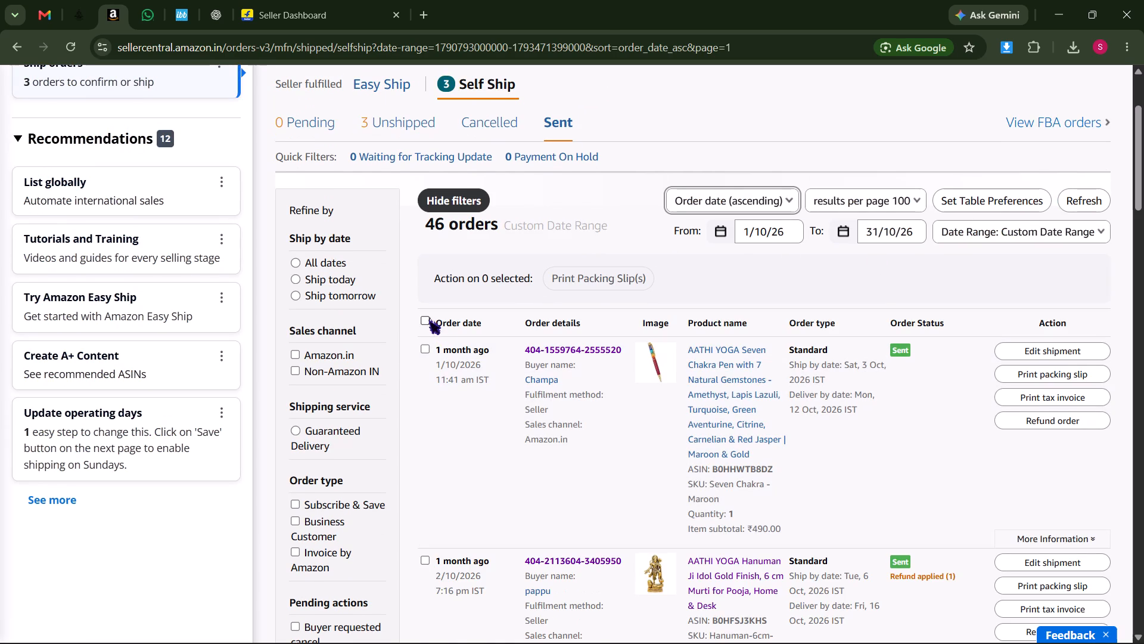
Select all the October orders, generate their packing slips and cancel the print dialog.
{"action": "left_click", "coordinate": [429, 317]}
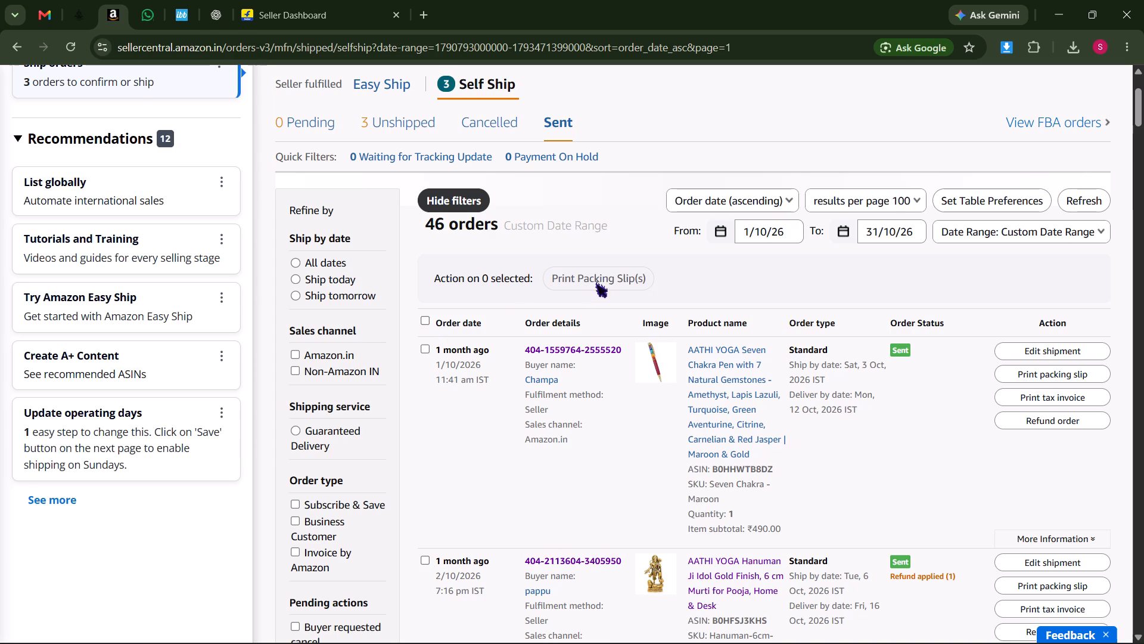
{"action": "left_click", "coordinate": [424, 321]}
{"action": "left_click", "coordinate": [580, 274]}
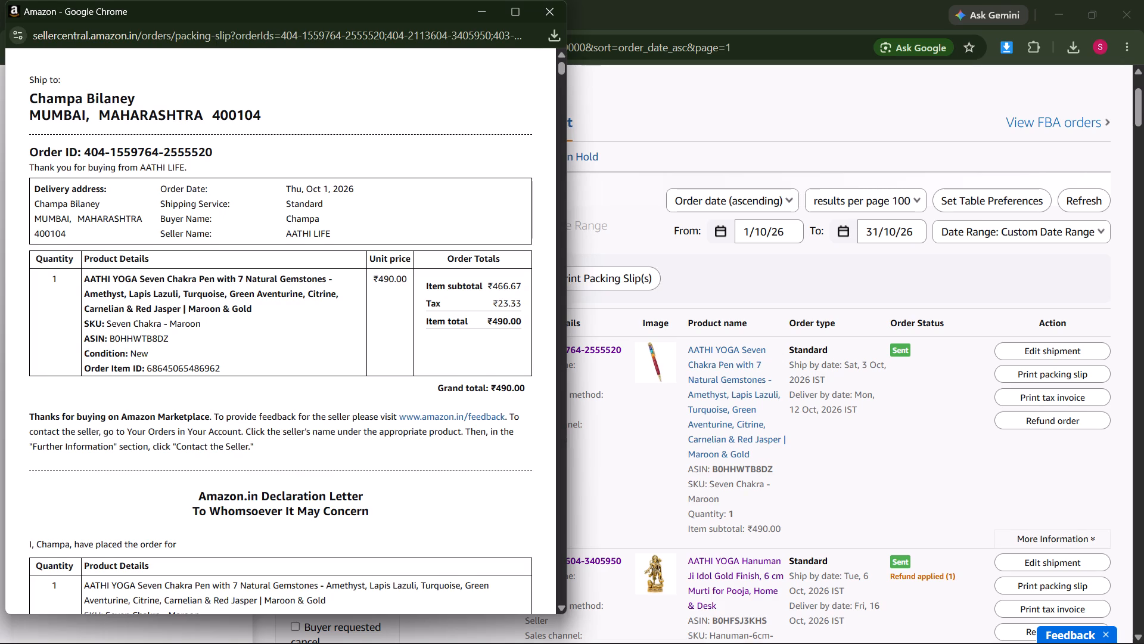
{"action": "scroll", "coordinate": [192, 230], "scroll_direction": "down", "scroll_amount": 7}
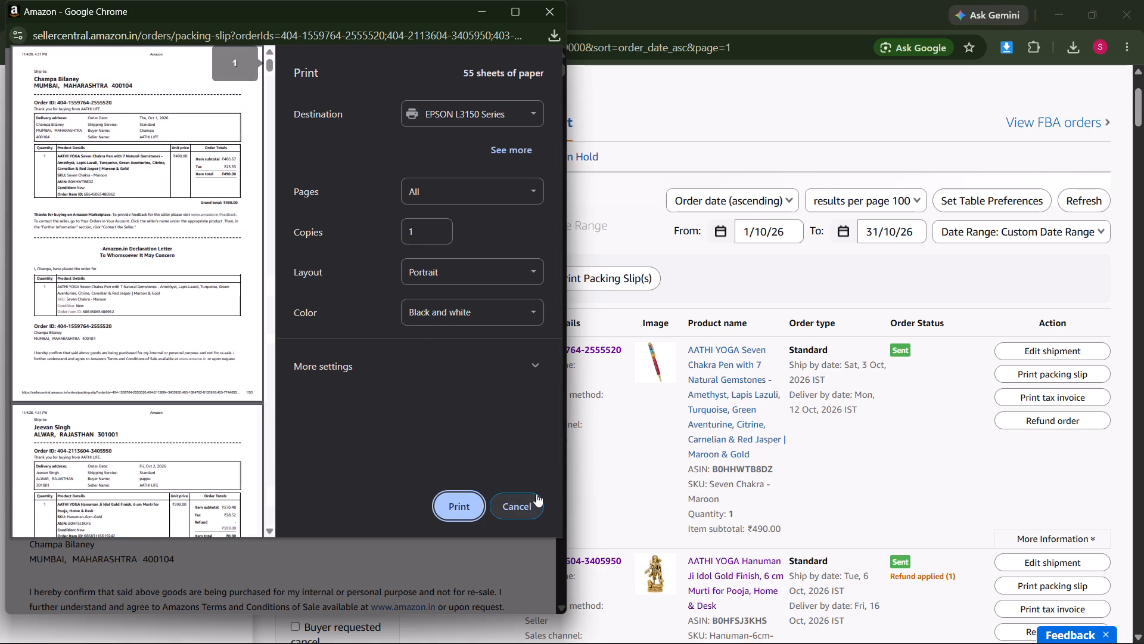
{"action": "left_click", "coordinate": [519, 501]}
Examine the order dates, products, SKUs and totals on the first few packing slips, and minimise the packing slip window.
{"action": "scroll", "coordinate": [192, 235], "scroll_direction": "down", "scroll_amount": 5}
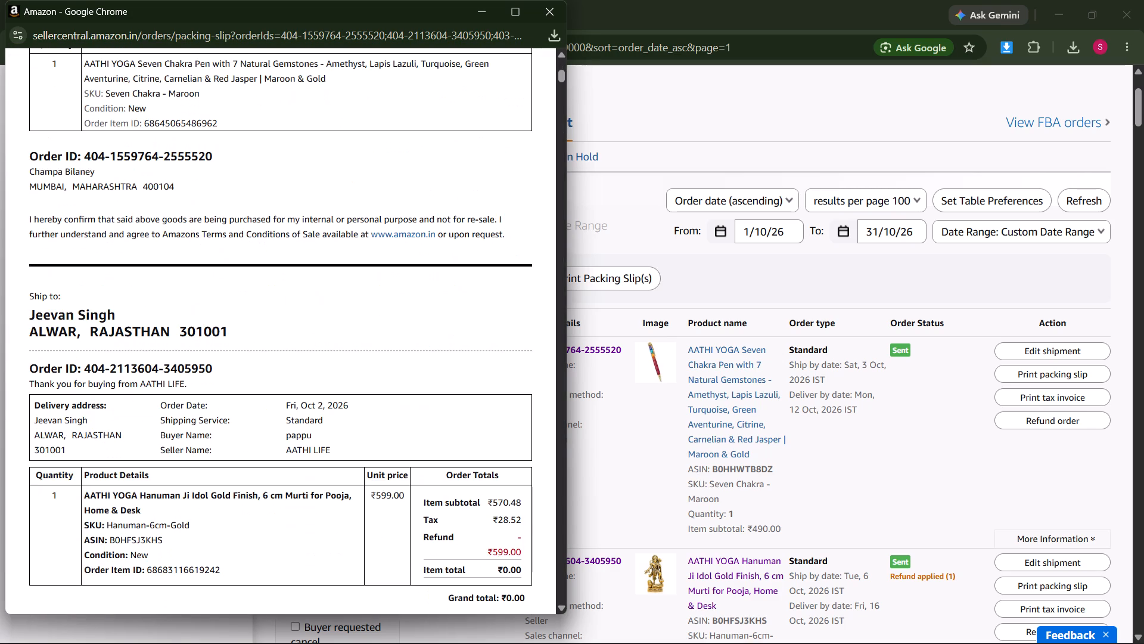
{"action": "scroll", "coordinate": [192, 235], "scroll_direction": "up", "scroll_amount": 9}
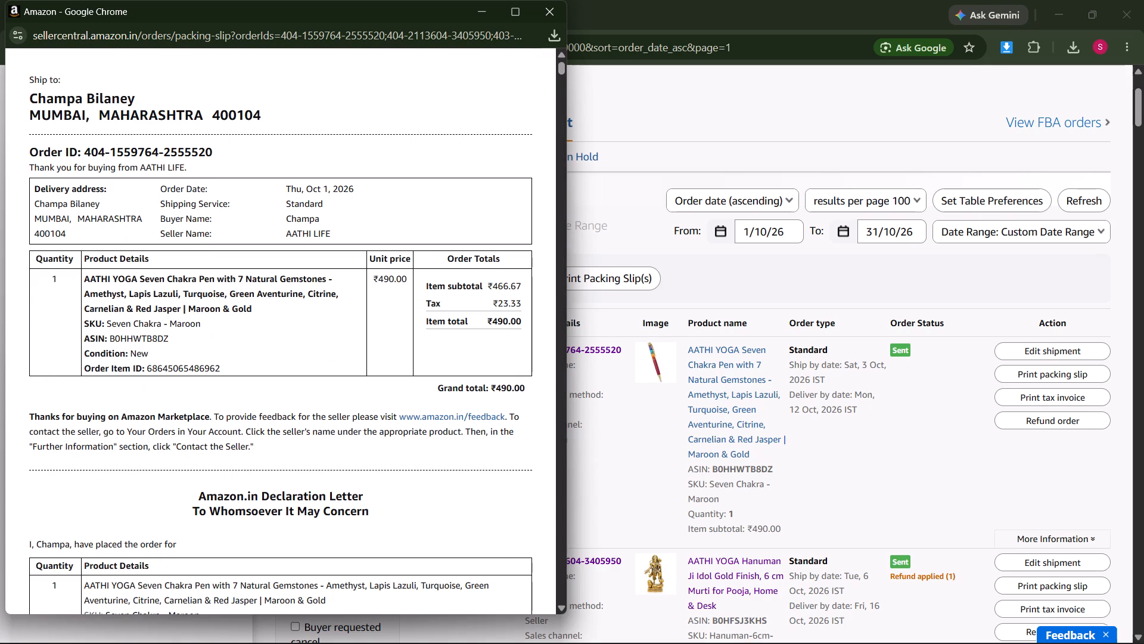
{"action": "scroll", "coordinate": [176, 171], "scroll_direction": "up", "scroll_amount": 3}
{"action": "scroll", "coordinate": [176, 171], "scroll_direction": "down", "scroll_amount": 3}
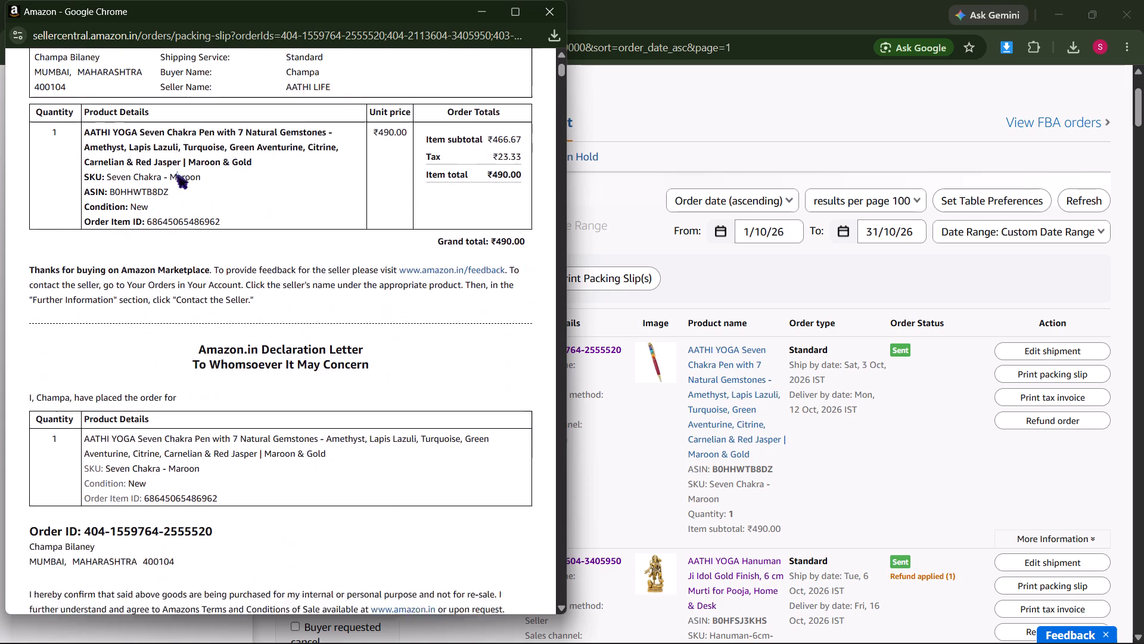
{"action": "scroll", "coordinate": [176, 171], "scroll_direction": "down", "scroll_amount": 3}
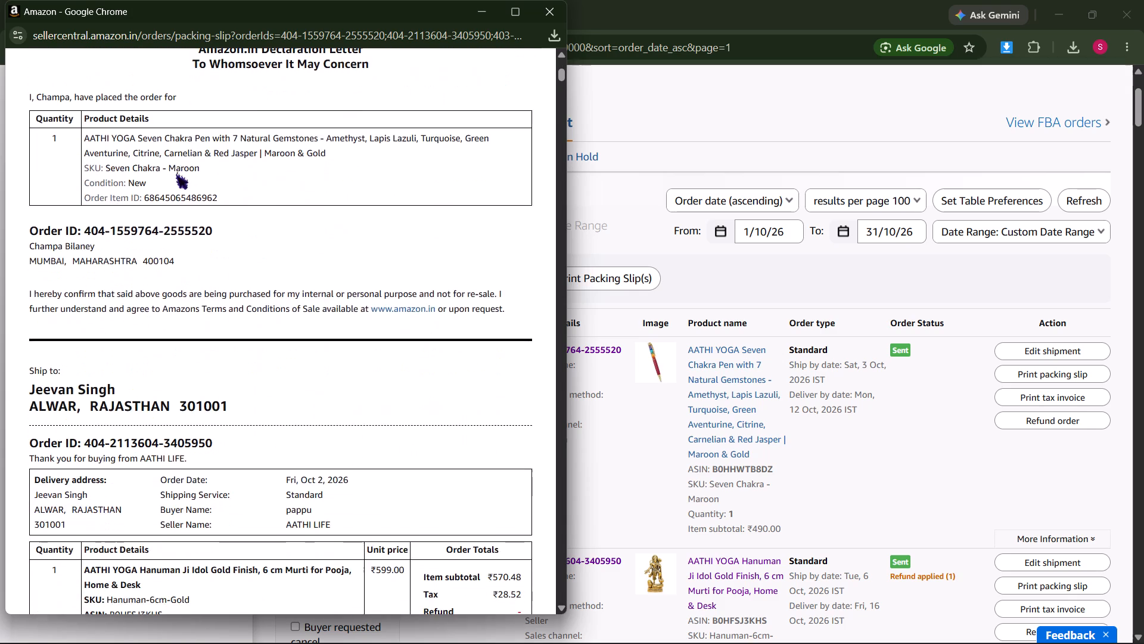
{"action": "scroll", "coordinate": [176, 171], "scroll_direction": "down", "scroll_amount": 7}
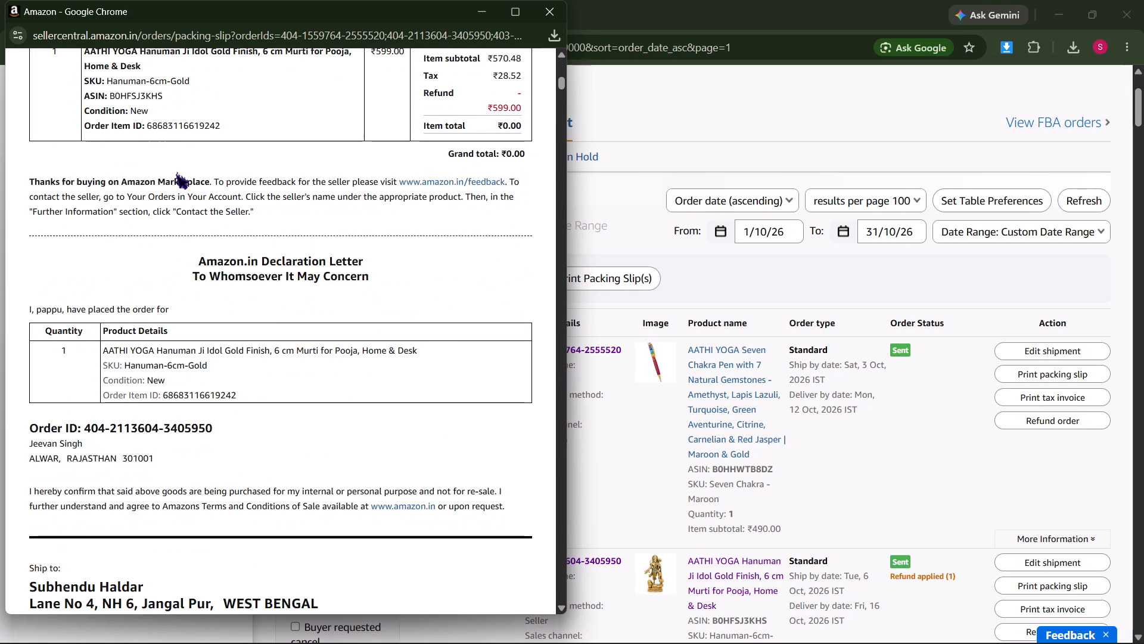
{"action": "scroll", "coordinate": [176, 171], "scroll_direction": "down", "scroll_amount": 5}
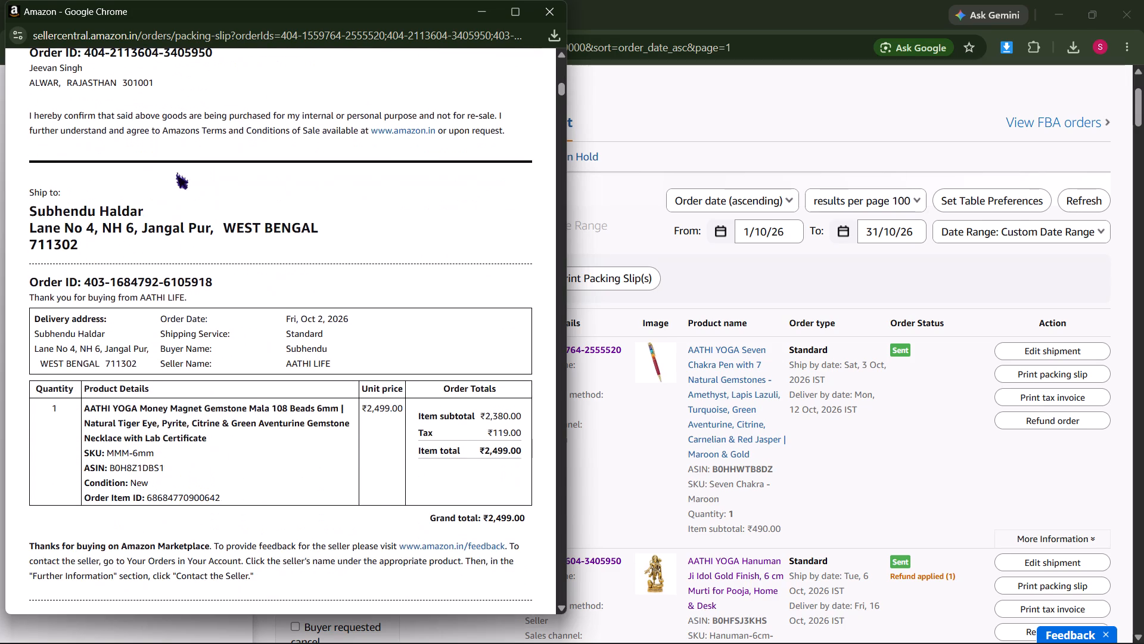
{"action": "scroll", "coordinate": [176, 171], "scroll_direction": "down", "scroll_amount": 2}
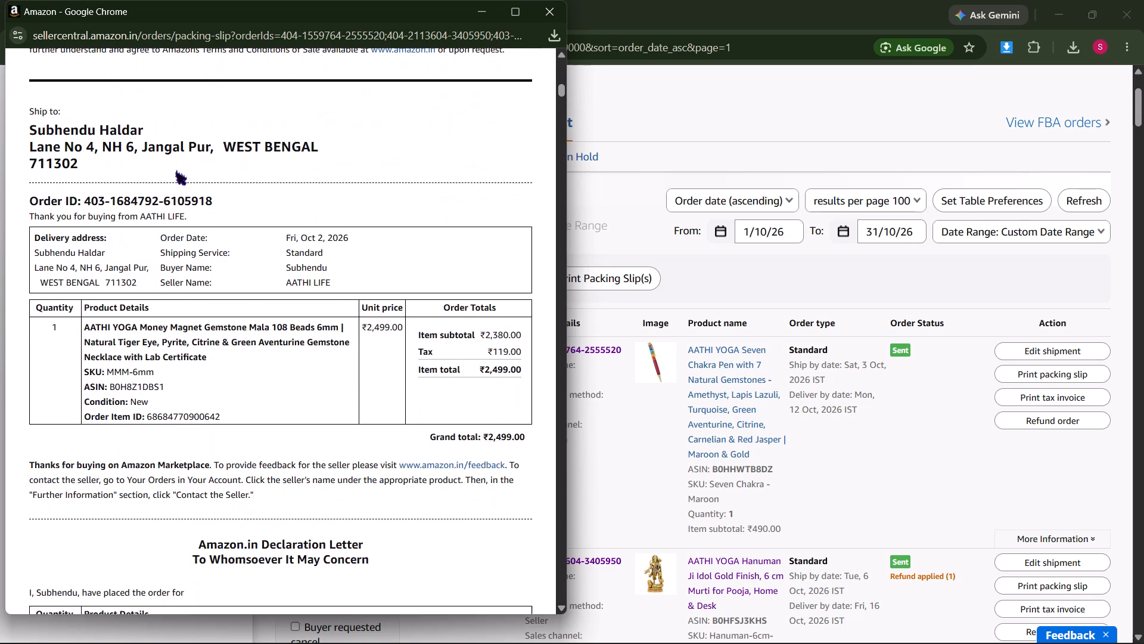
{"action": "scroll", "coordinate": [175, 168], "scroll_direction": "down", "scroll_amount": 7}
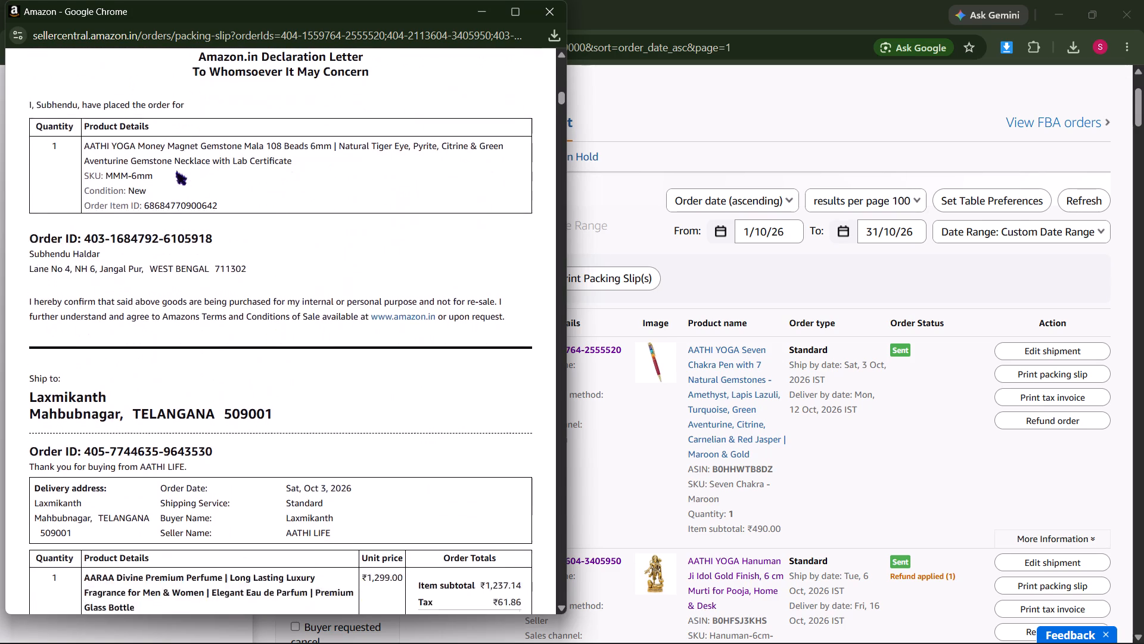
{"action": "scroll", "coordinate": [175, 168], "scroll_direction": "down", "scroll_amount": 2}
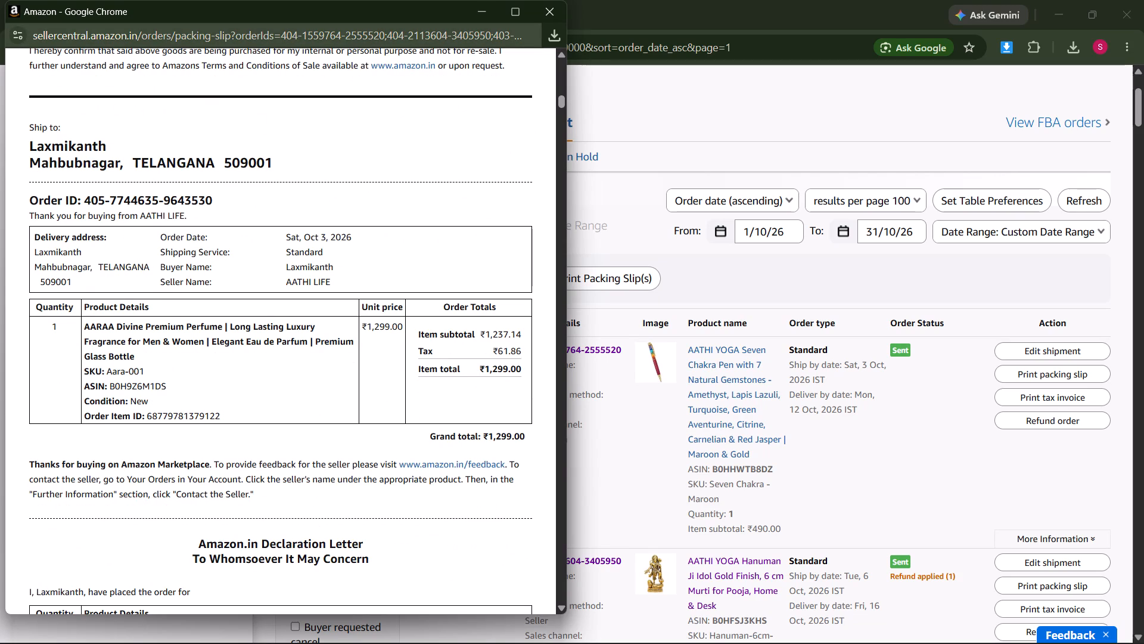
{"action": "left_click", "coordinate": [478, 13]}
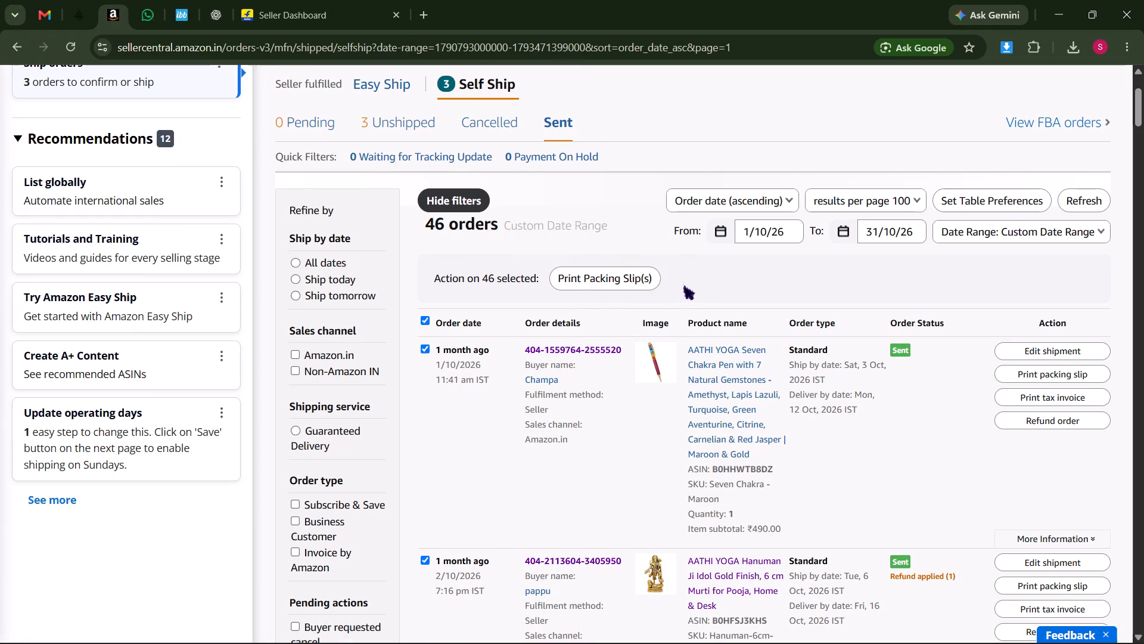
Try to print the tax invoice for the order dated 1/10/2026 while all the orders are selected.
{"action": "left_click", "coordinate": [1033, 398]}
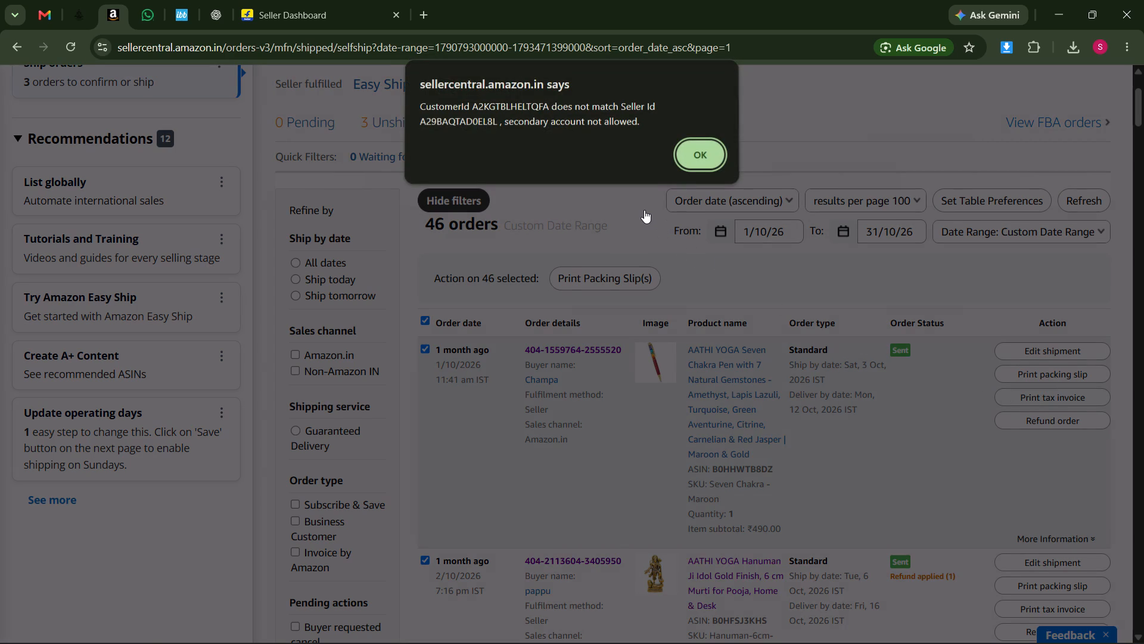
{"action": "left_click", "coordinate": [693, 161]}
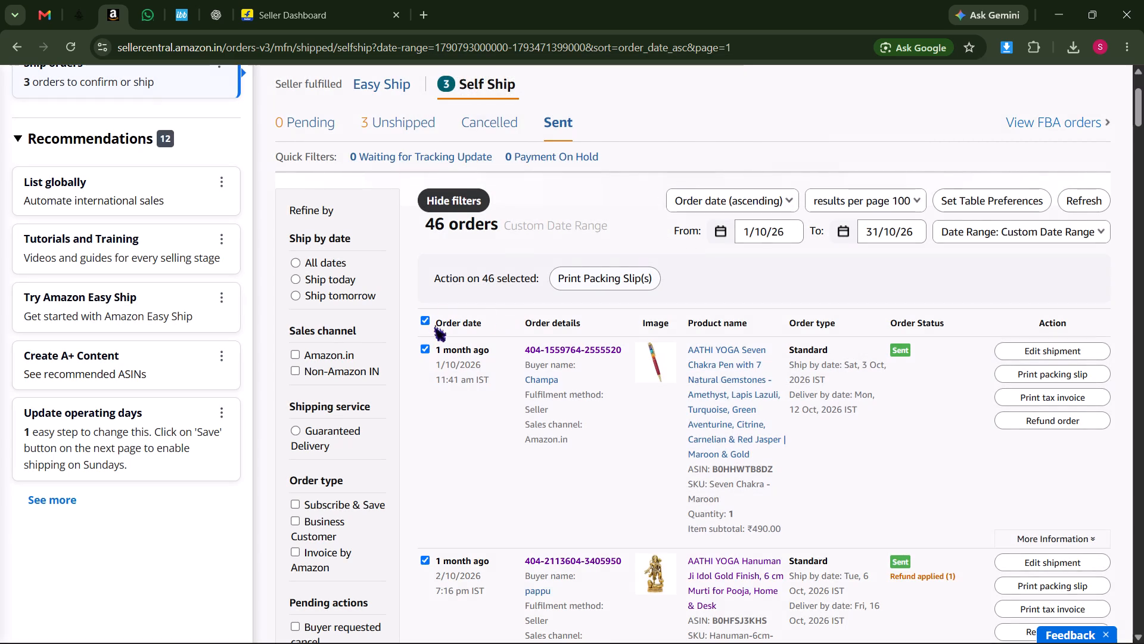
Clear the selection of all orders and try again to print the tax invoice for the order dated 1/10/2026.
{"action": "left_click", "coordinate": [424, 317]}
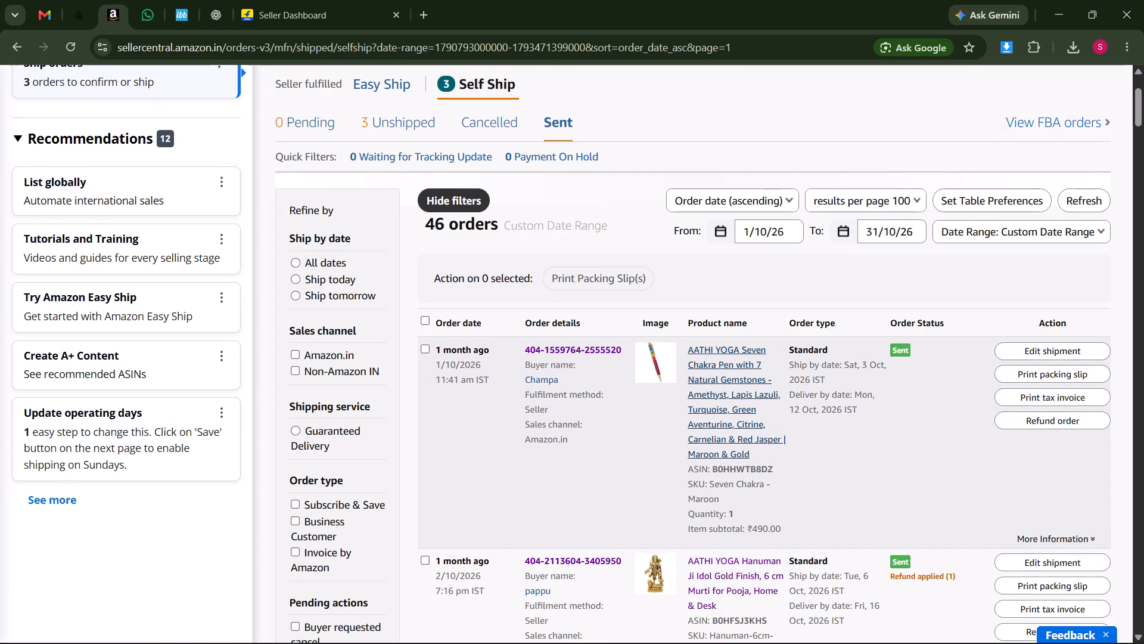
{"action": "scroll", "coordinate": [868, 360], "scroll_direction": "down", "scroll_amount": 1}
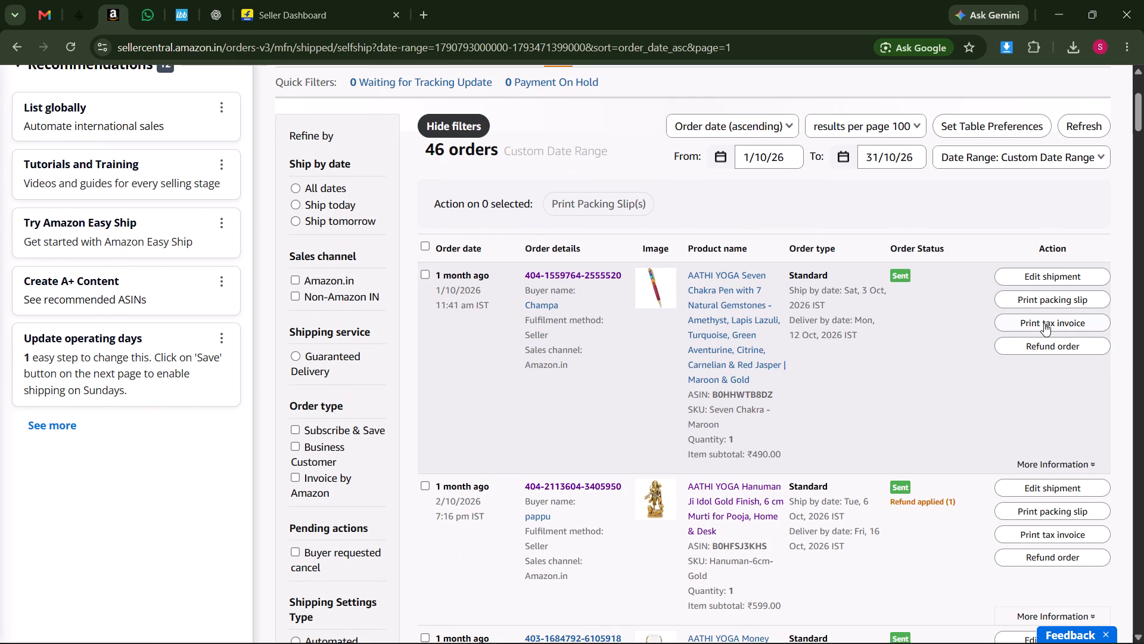
{"action": "left_click", "coordinate": [1044, 323]}
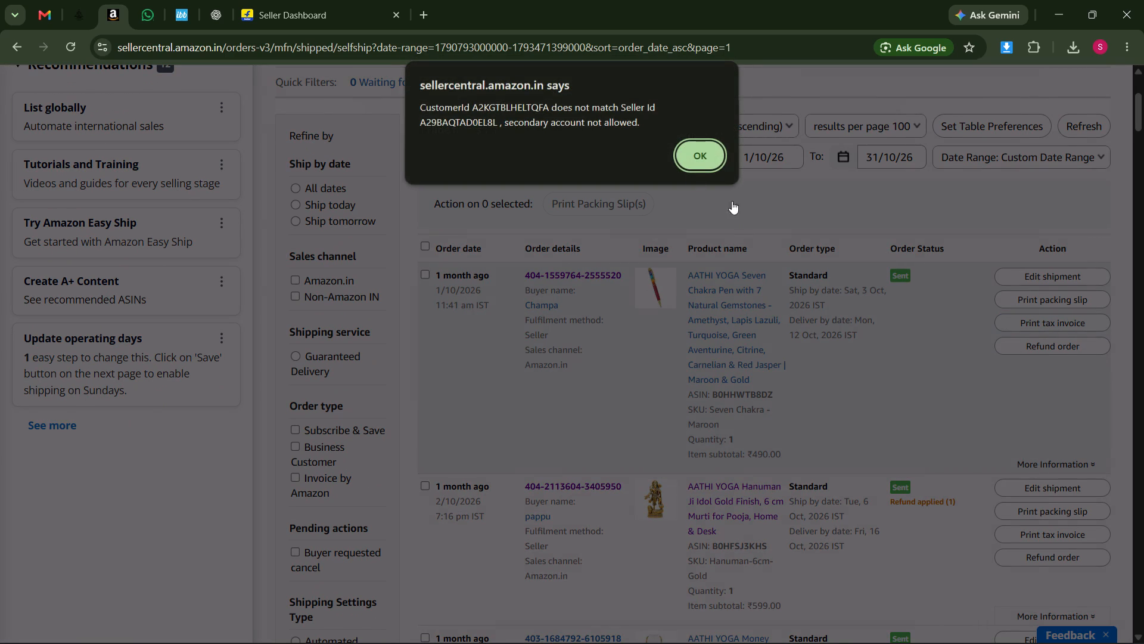
{"action": "left_click", "coordinate": [691, 160]}
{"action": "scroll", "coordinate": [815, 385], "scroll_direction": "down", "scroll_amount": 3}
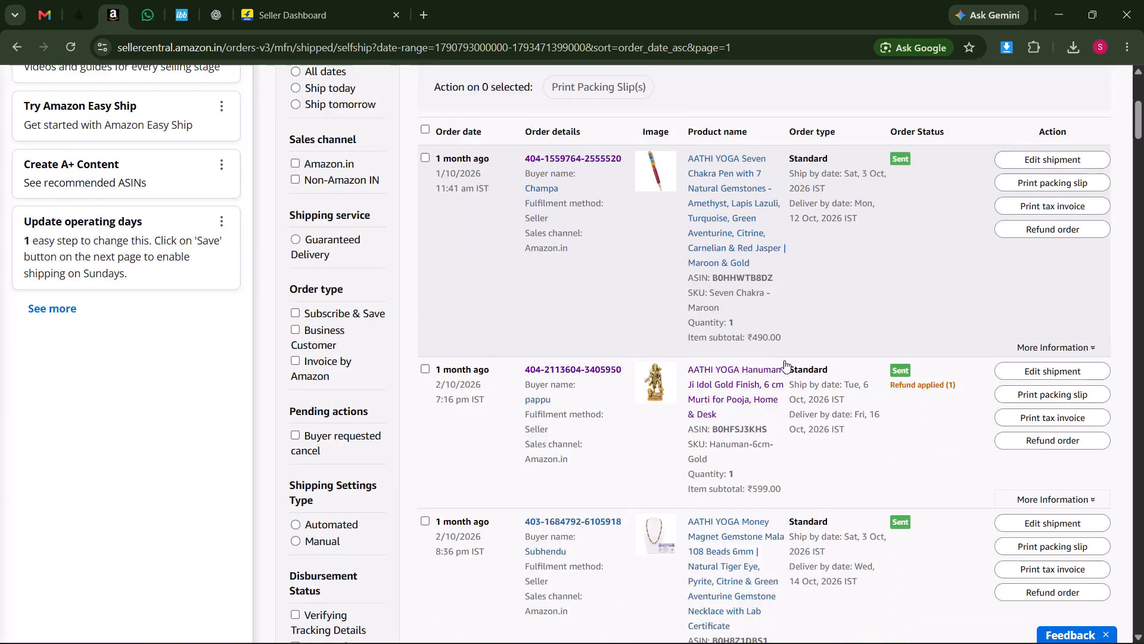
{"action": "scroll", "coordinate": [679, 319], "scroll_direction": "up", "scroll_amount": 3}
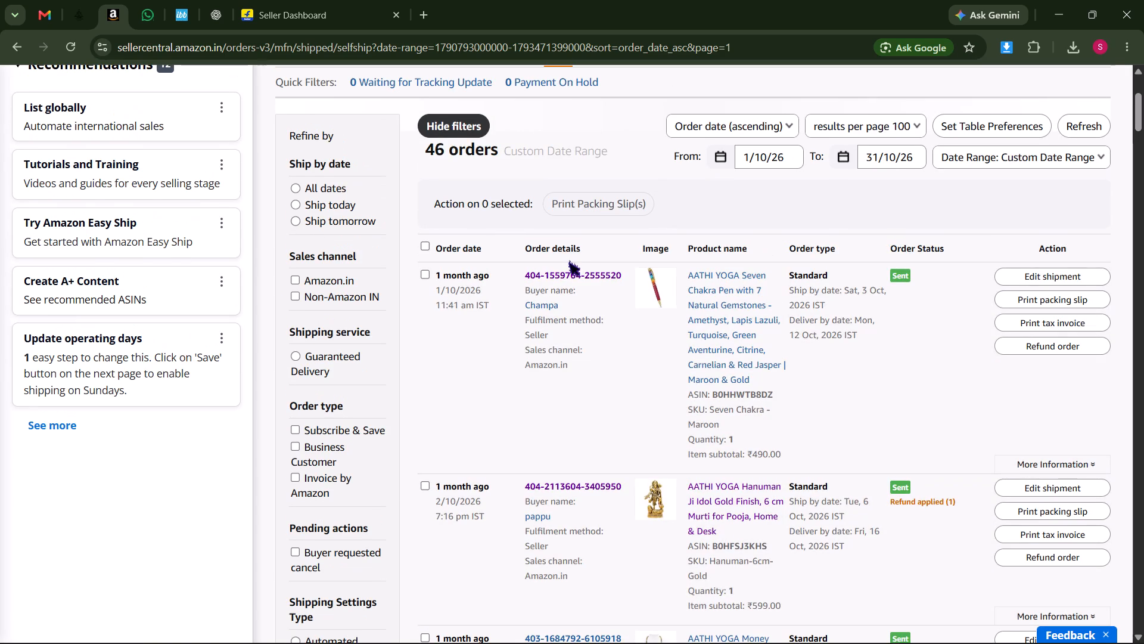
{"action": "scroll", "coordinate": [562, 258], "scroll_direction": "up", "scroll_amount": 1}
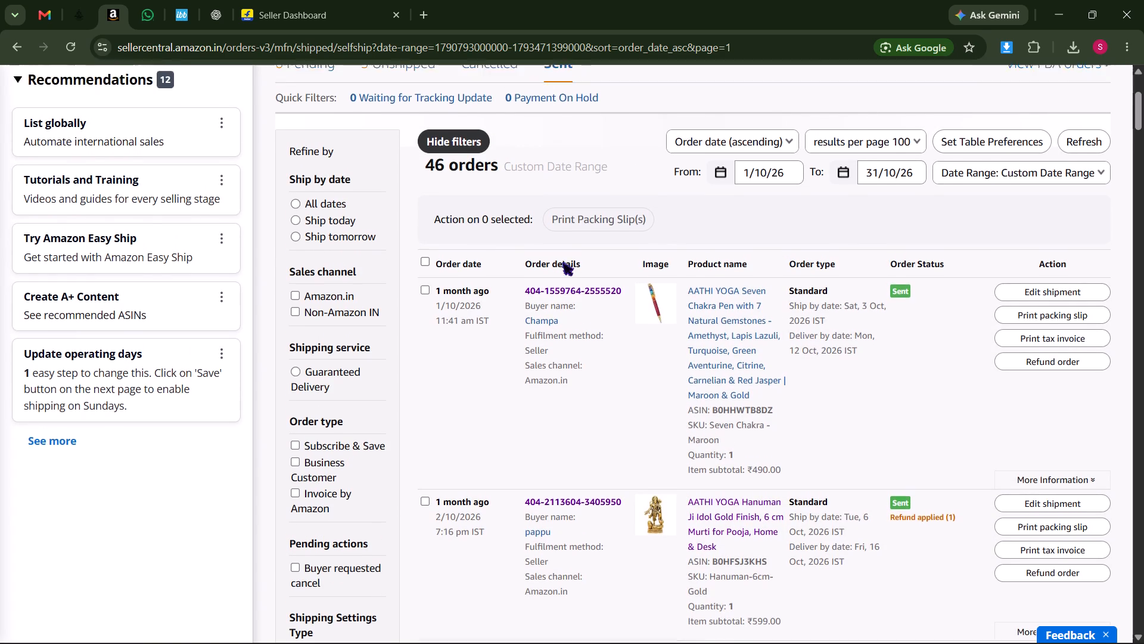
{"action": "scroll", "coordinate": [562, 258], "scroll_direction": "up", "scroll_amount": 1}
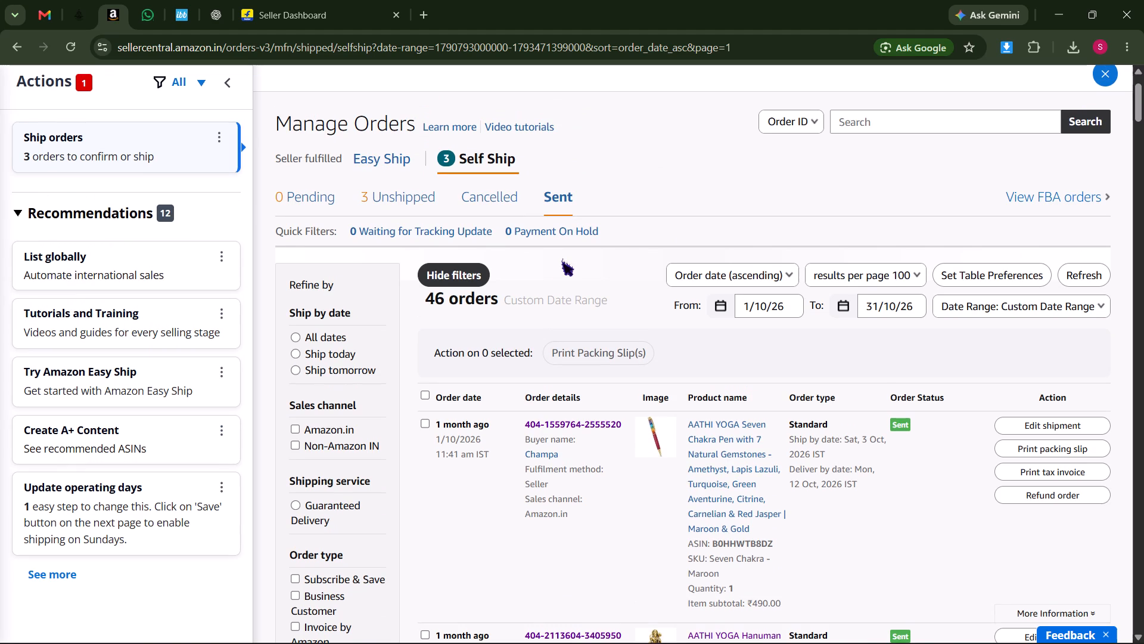
Close the packing slip window.
{"action": "scroll", "coordinate": [562, 258], "scroll_direction": "down", "scroll_amount": 1}
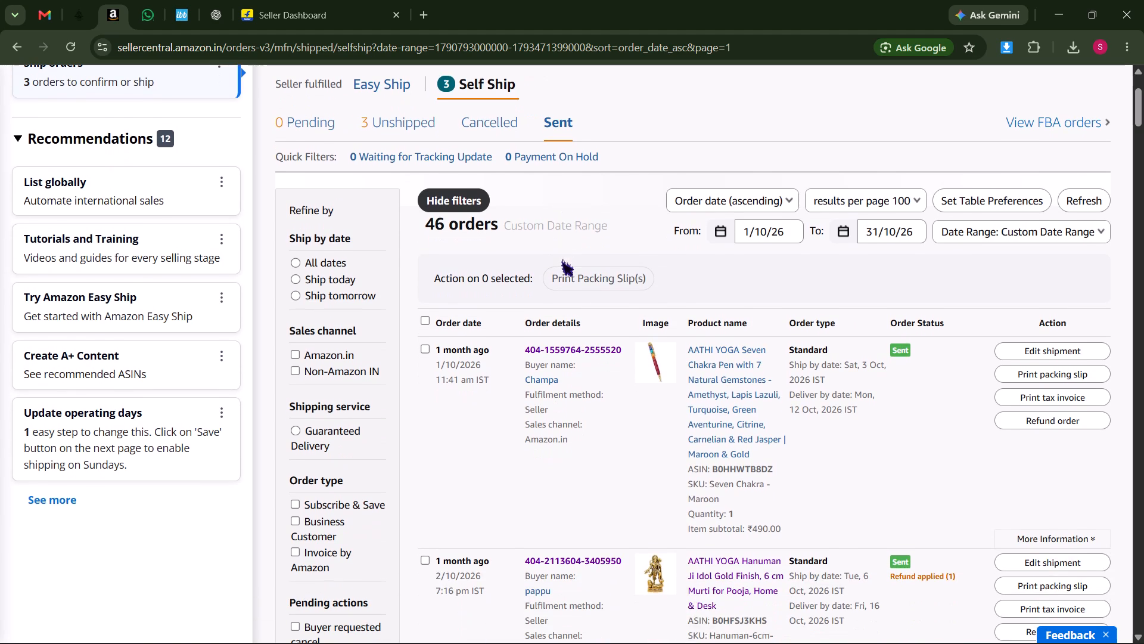
{"action": "key", "text": "alt+Tab"}
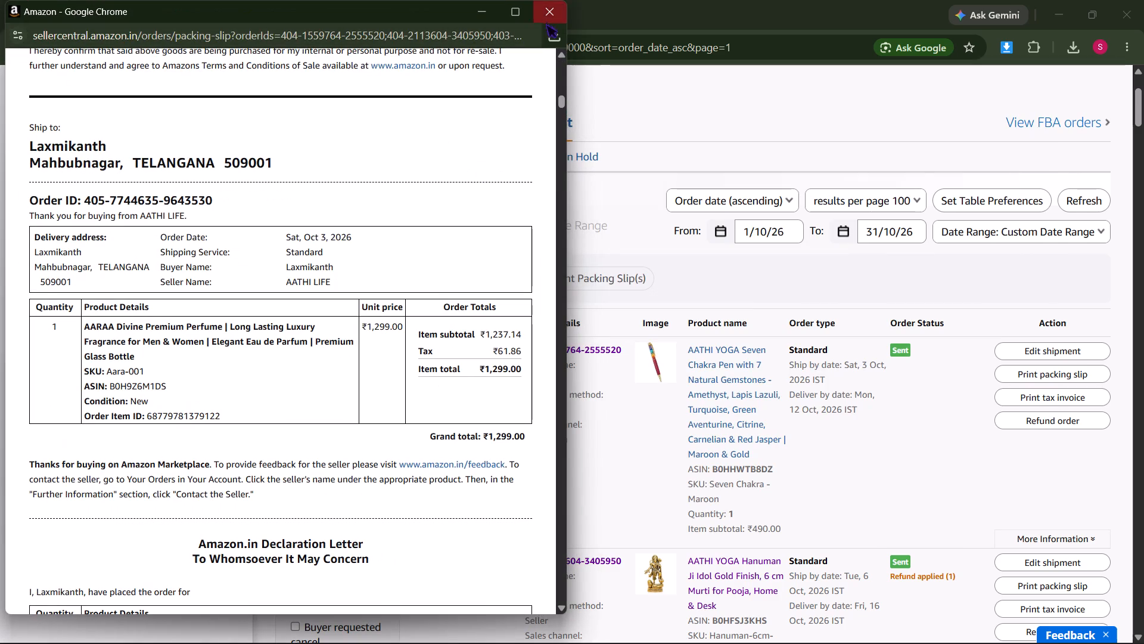
{"action": "left_click", "coordinate": [546, 20]}
Switch to the Amazon Orders workbook in Excel and set the first order's date to 1-10-26.
{"action": "scroll", "coordinate": [652, 266], "scroll_direction": "down", "scroll_amount": 1}
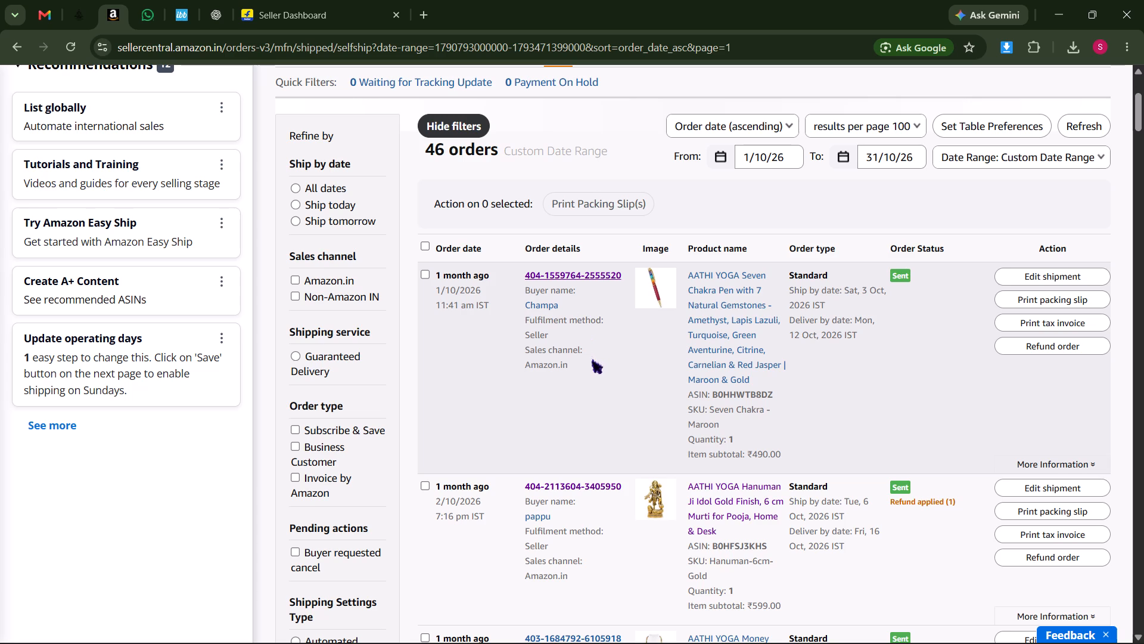
{"action": "key", "text": "alt+Tab"}
{"action": "key", "text": "alt+Tab"}
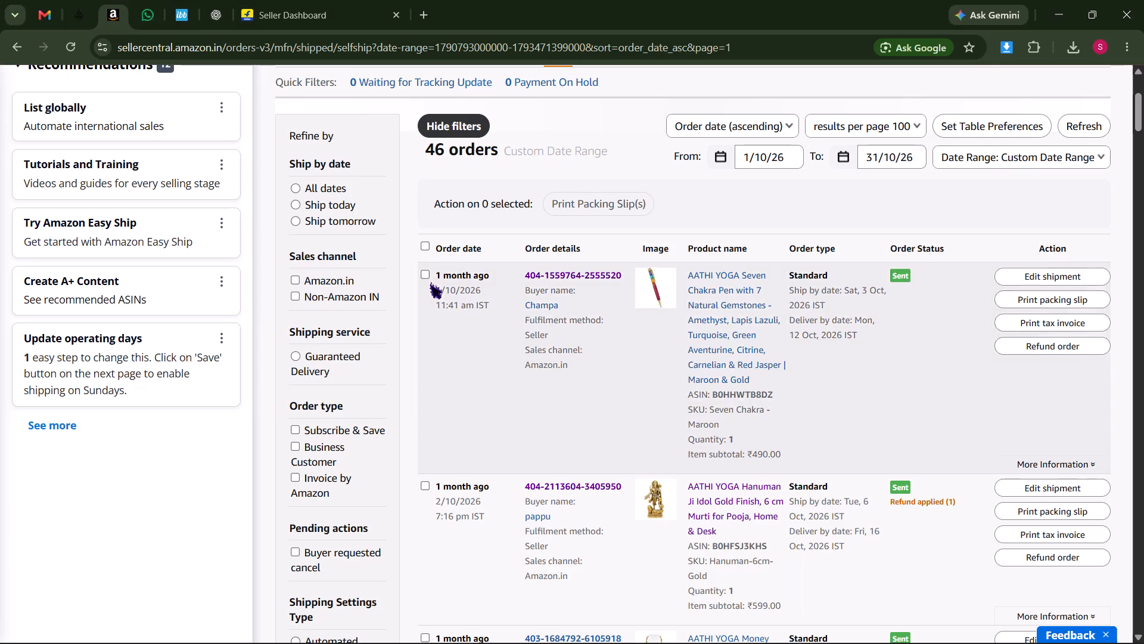
{"action": "key", "text": "alt+Tab"}
{"action": "key", "text": "alt+Tab"}
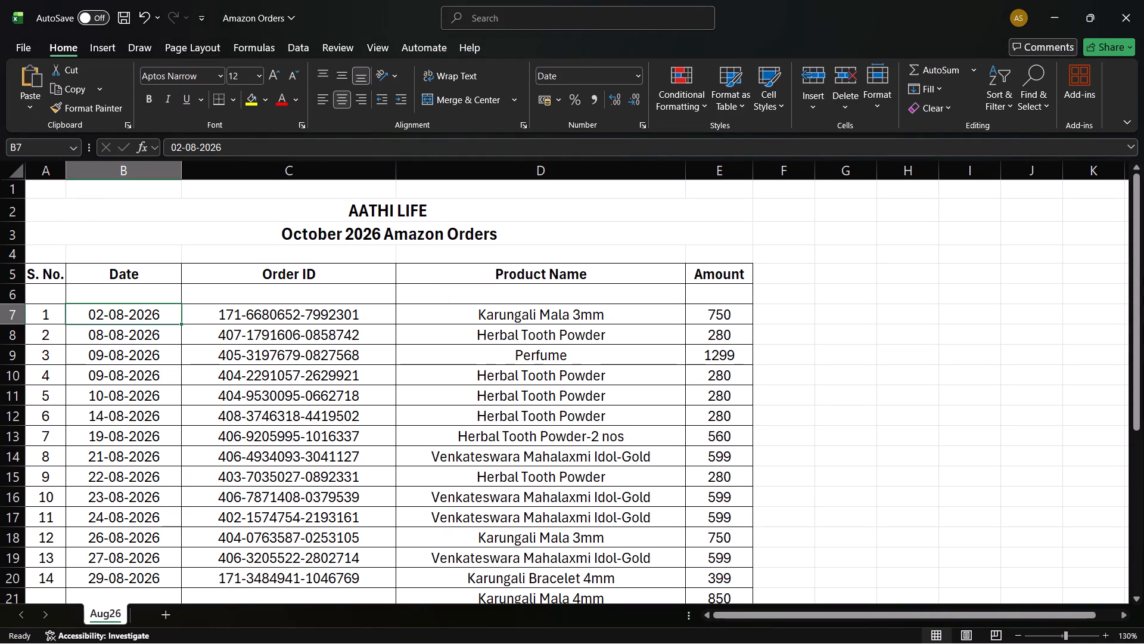
{"action": "type", "text": "1-10-26"}
{"action": "key", "text": "Tab"}
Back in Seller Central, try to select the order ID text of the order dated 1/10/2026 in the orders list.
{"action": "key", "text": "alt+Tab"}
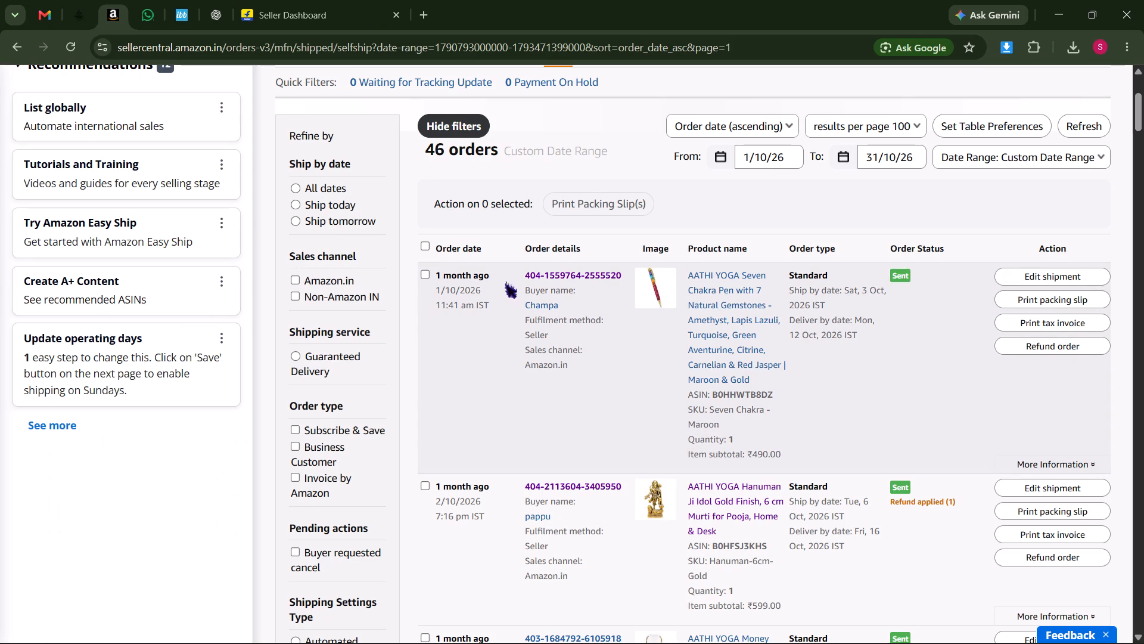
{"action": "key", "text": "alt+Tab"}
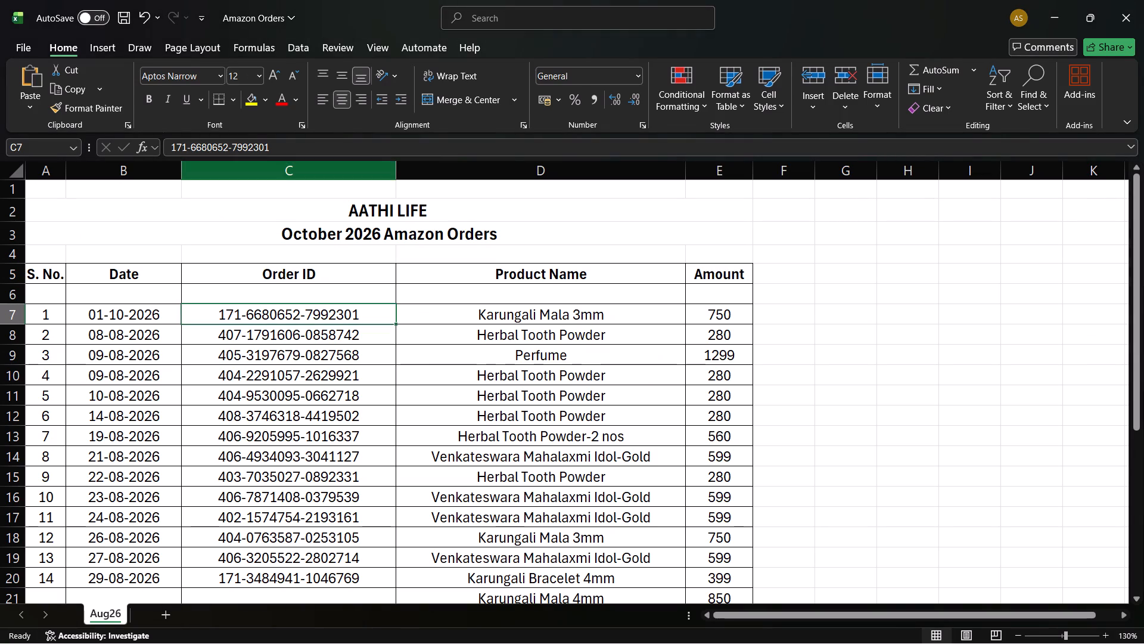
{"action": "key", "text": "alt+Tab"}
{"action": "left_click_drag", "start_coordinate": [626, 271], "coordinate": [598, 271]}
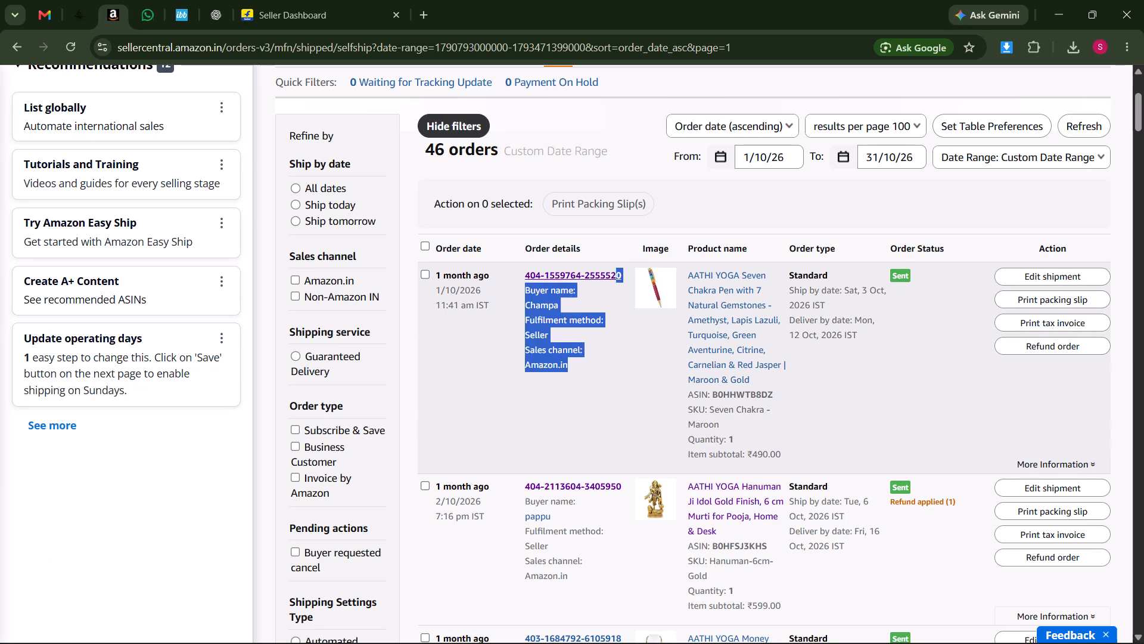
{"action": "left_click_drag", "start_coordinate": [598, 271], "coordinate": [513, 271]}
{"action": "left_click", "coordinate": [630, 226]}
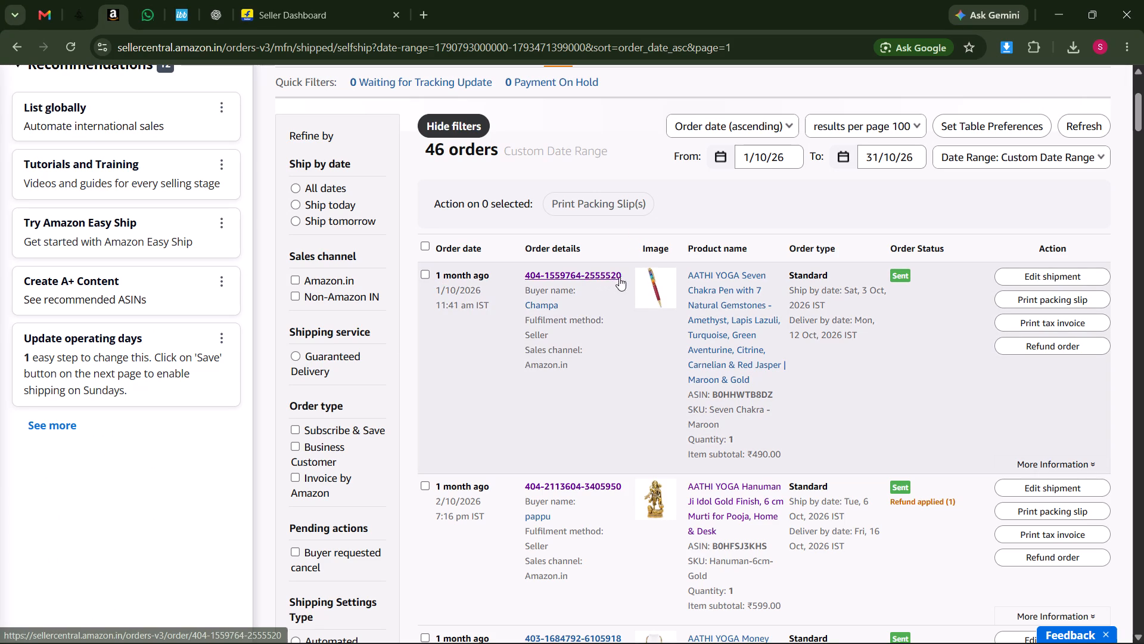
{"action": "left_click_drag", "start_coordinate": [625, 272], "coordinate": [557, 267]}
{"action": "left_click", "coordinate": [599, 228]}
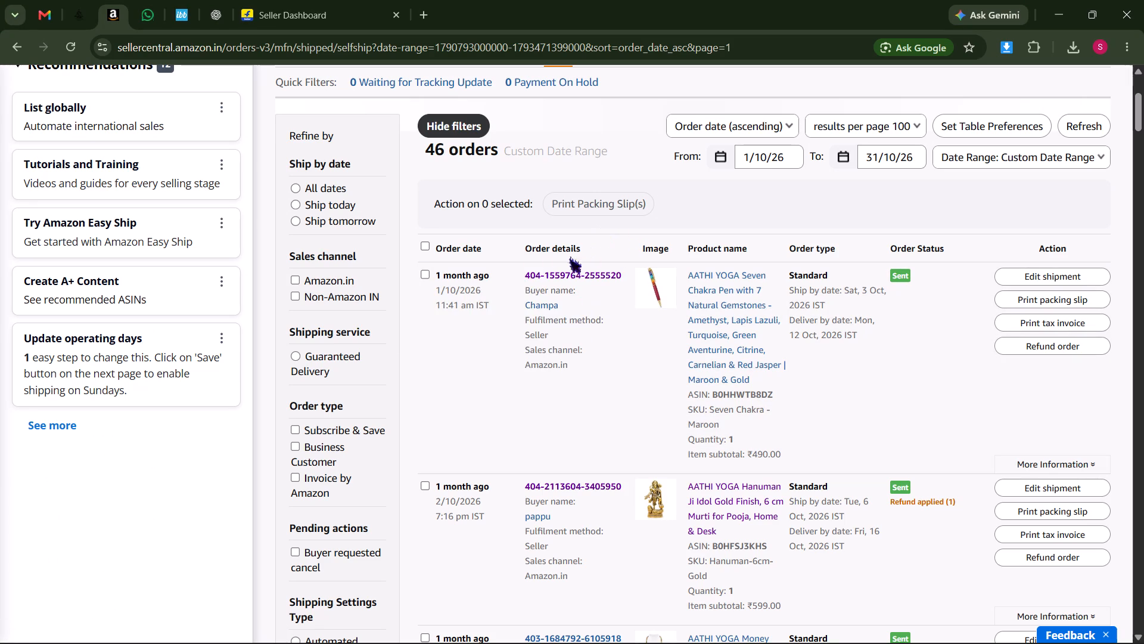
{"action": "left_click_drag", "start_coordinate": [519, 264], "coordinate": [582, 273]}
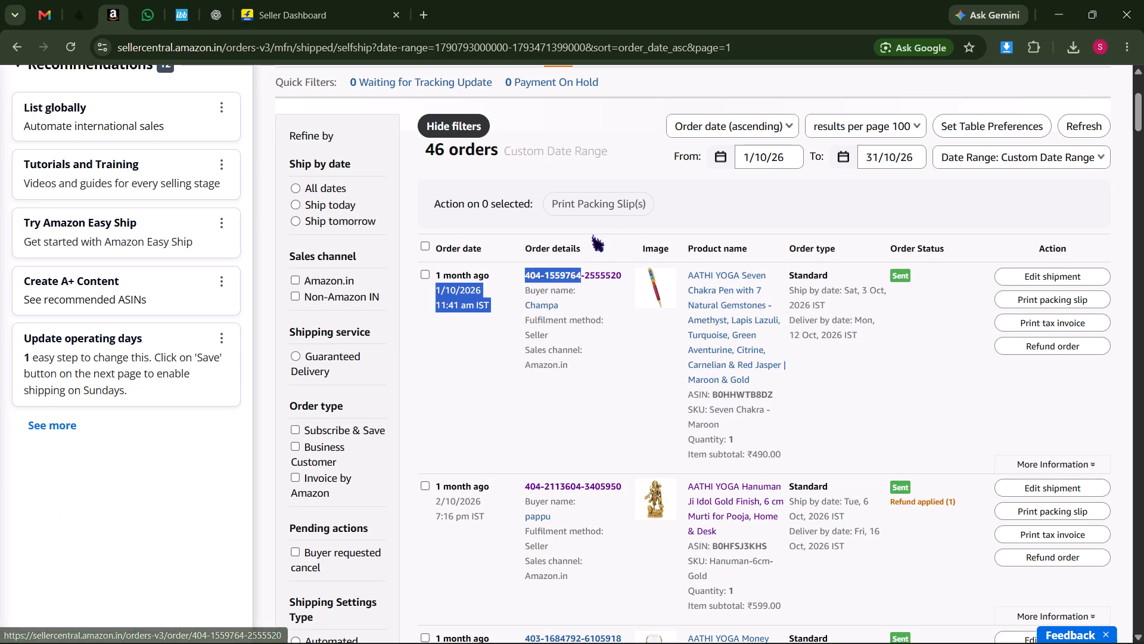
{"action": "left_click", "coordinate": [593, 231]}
Open the details page of the order dated 1/10/2026.
{"action": "left_click", "coordinate": [567, 273]}
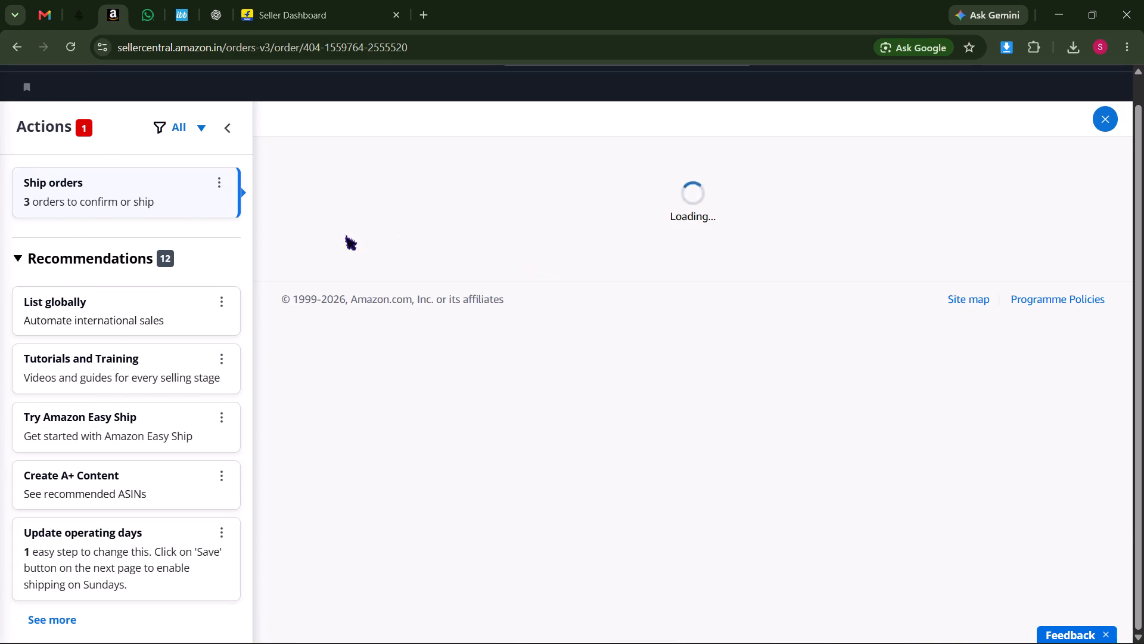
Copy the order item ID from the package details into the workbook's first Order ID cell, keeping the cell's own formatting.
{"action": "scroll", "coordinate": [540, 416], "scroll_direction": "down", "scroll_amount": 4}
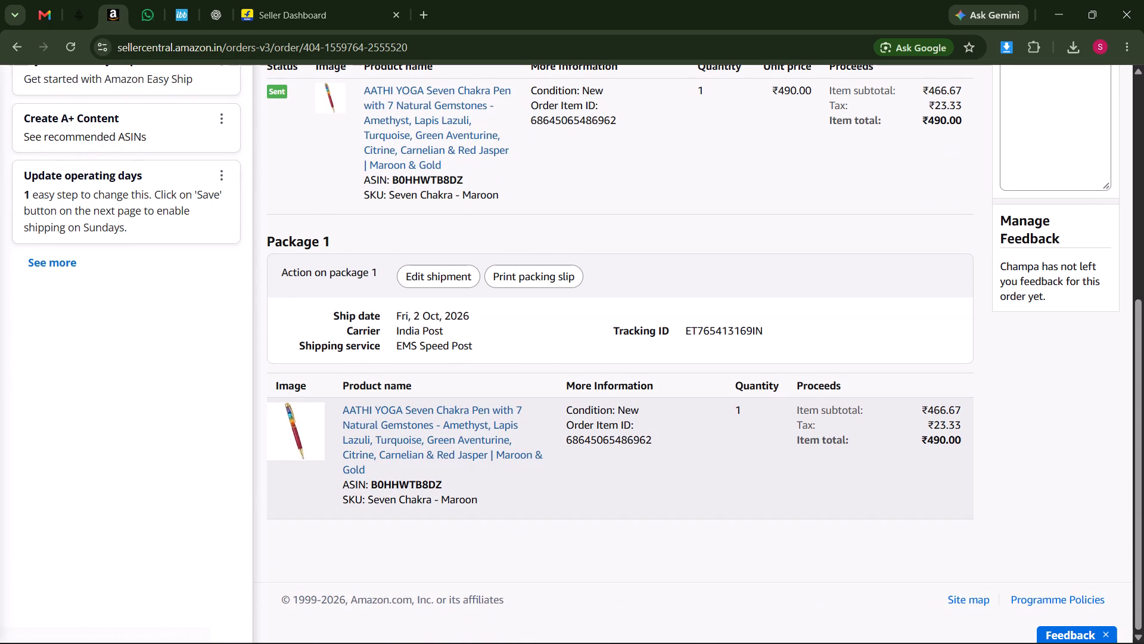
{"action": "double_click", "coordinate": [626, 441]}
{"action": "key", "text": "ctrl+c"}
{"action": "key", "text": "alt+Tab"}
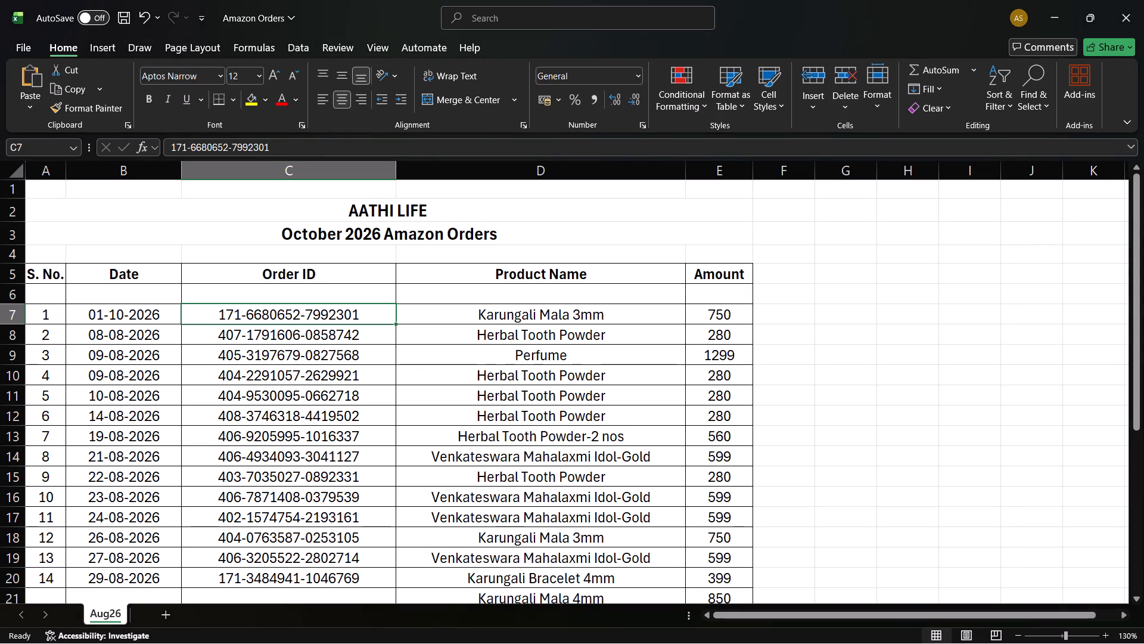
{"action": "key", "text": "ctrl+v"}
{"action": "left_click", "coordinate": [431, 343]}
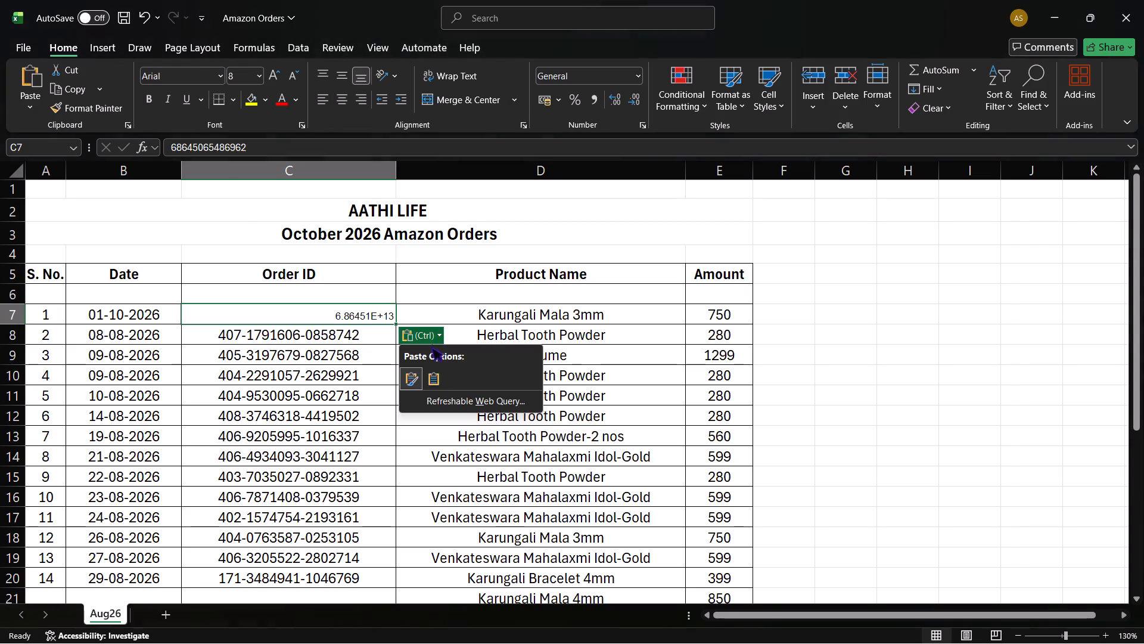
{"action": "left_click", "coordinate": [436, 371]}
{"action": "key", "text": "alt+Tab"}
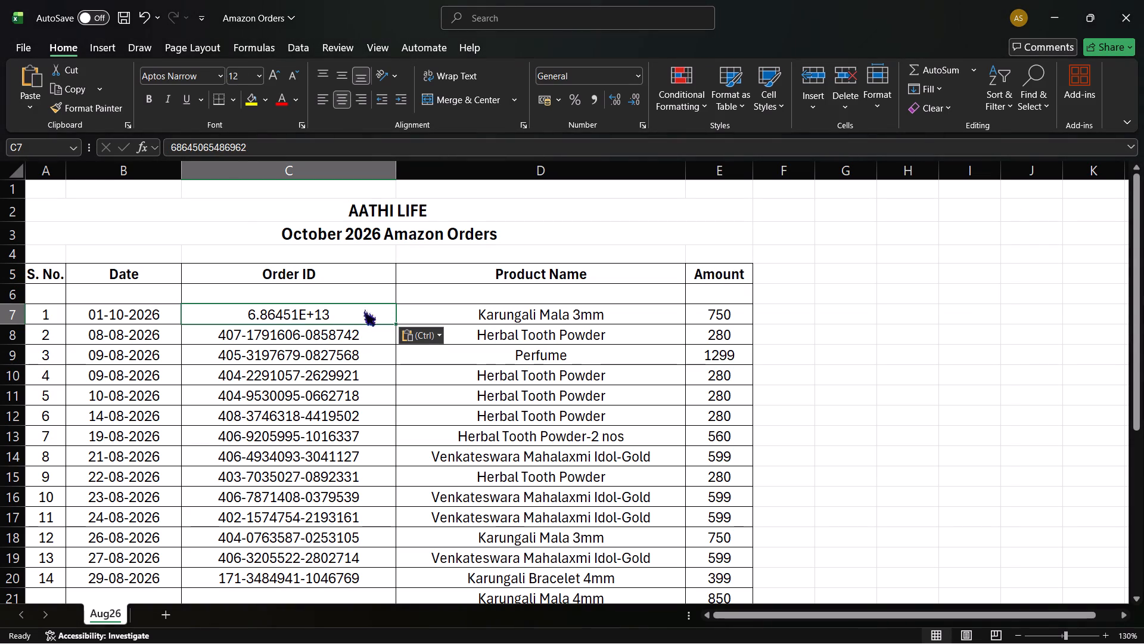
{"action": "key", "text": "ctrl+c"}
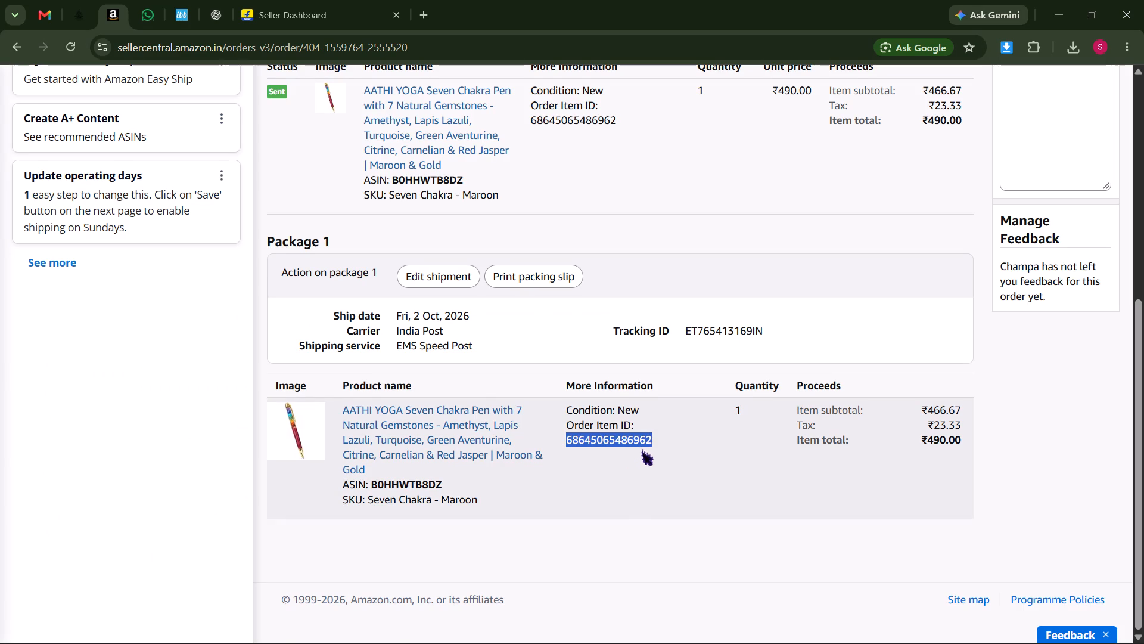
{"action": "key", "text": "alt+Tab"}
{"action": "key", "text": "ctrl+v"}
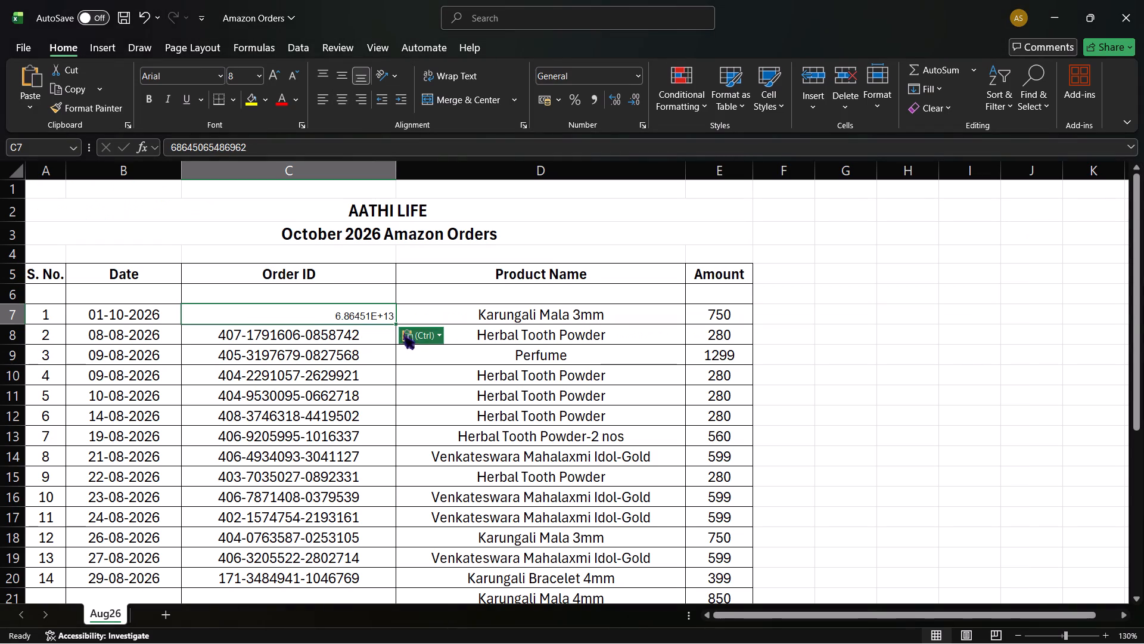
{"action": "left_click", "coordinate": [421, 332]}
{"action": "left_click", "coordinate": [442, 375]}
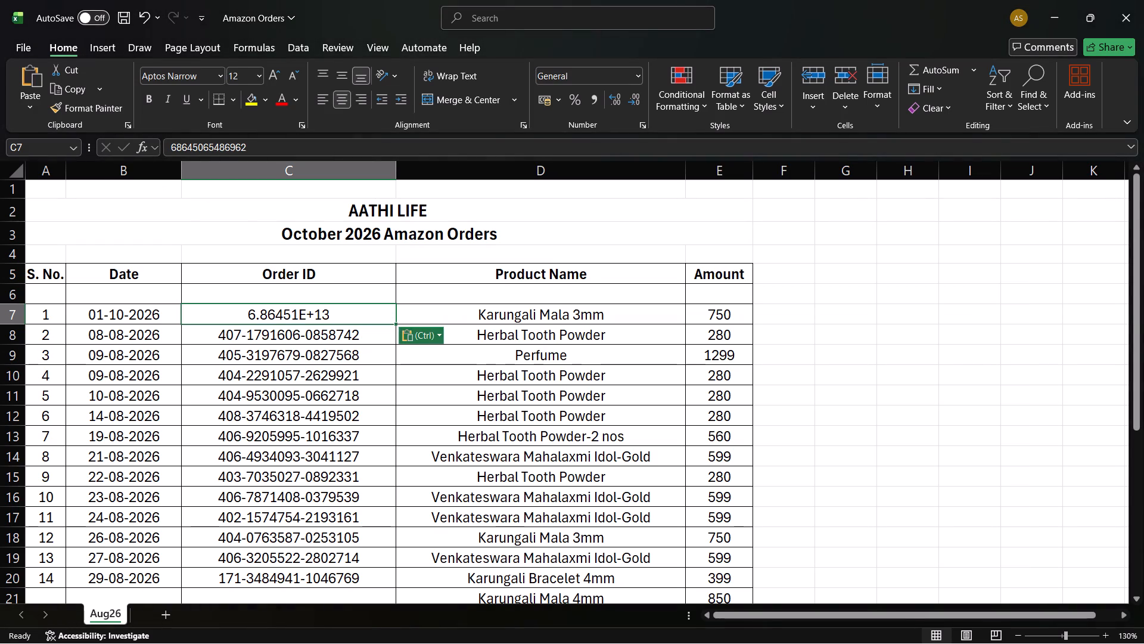
Copy the full order ID from the order details heading into the workbook's first Order ID cell, keeping the cell's own formatting.
{"action": "key", "text": "alt+Tab"}
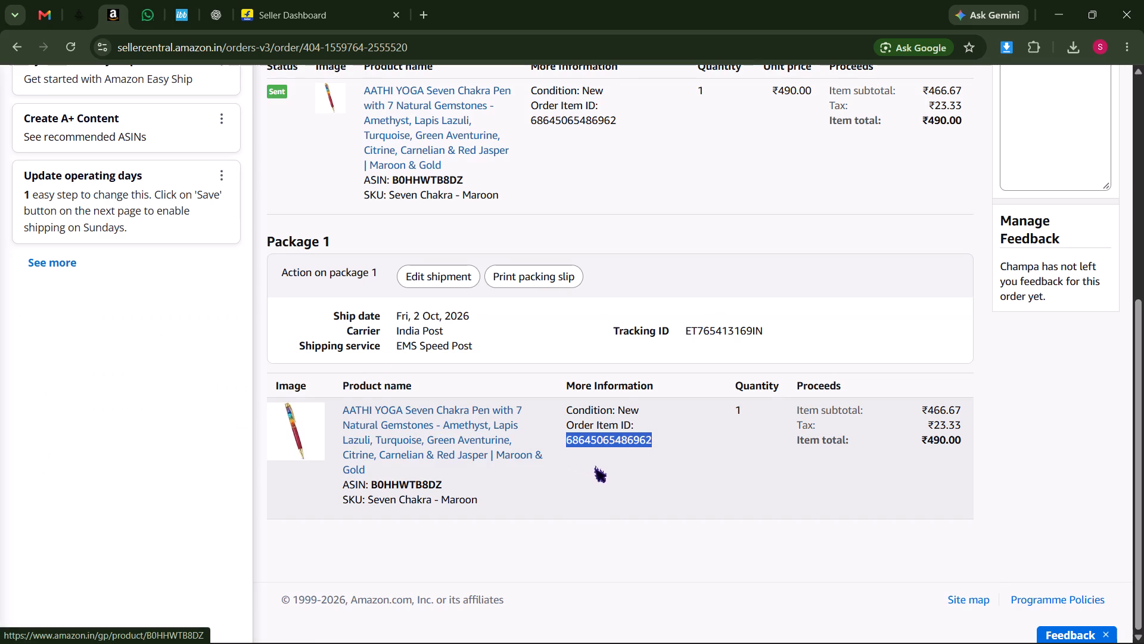
{"action": "left_click", "coordinate": [615, 476]}
{"action": "scroll", "coordinate": [623, 470], "scroll_direction": "up", "scroll_amount": 2}
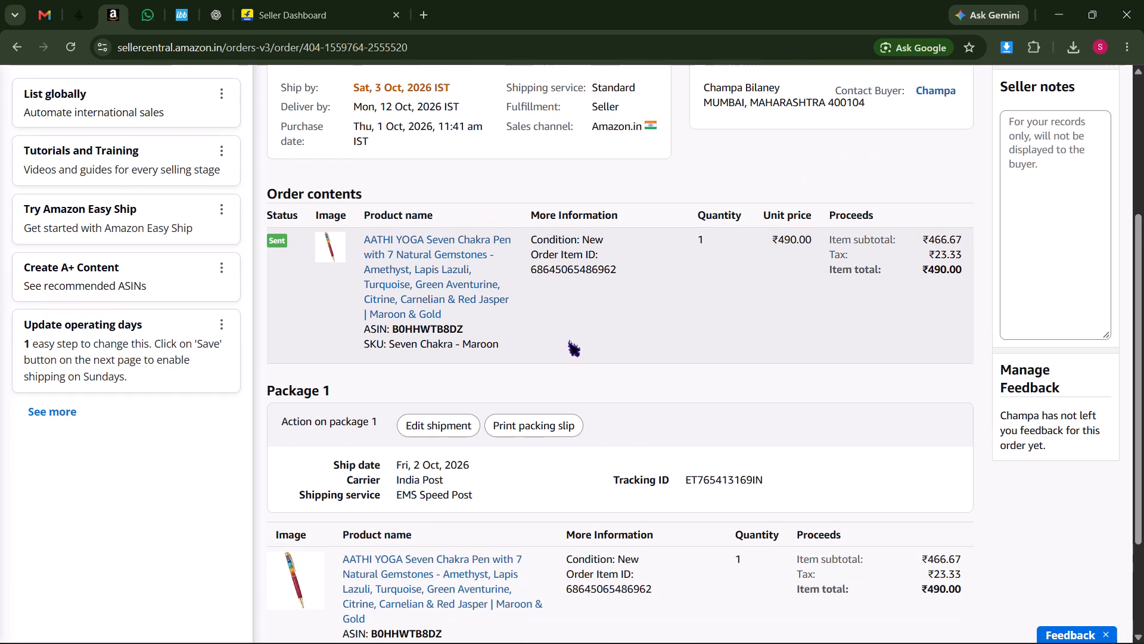
{"action": "double_click", "coordinate": [579, 266]}
{"action": "scroll", "coordinate": [593, 362], "scroll_direction": "up", "scroll_amount": 2}
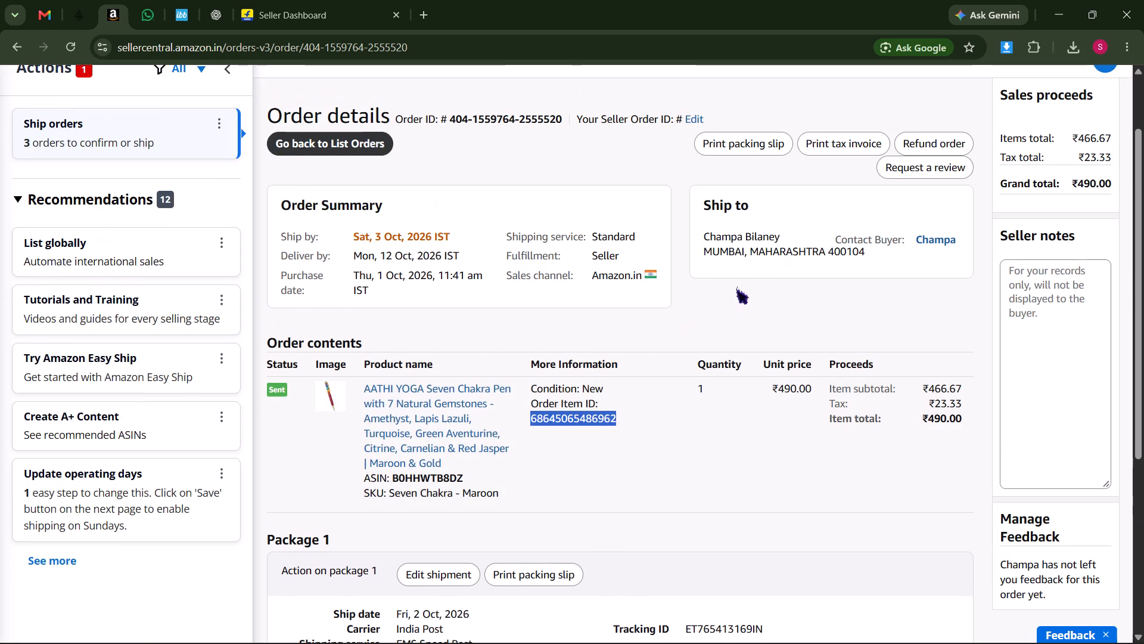
{"action": "scroll", "coordinate": [506, 179], "scroll_direction": "up", "scroll_amount": 1}
{"action": "double_click", "coordinate": [517, 191]}
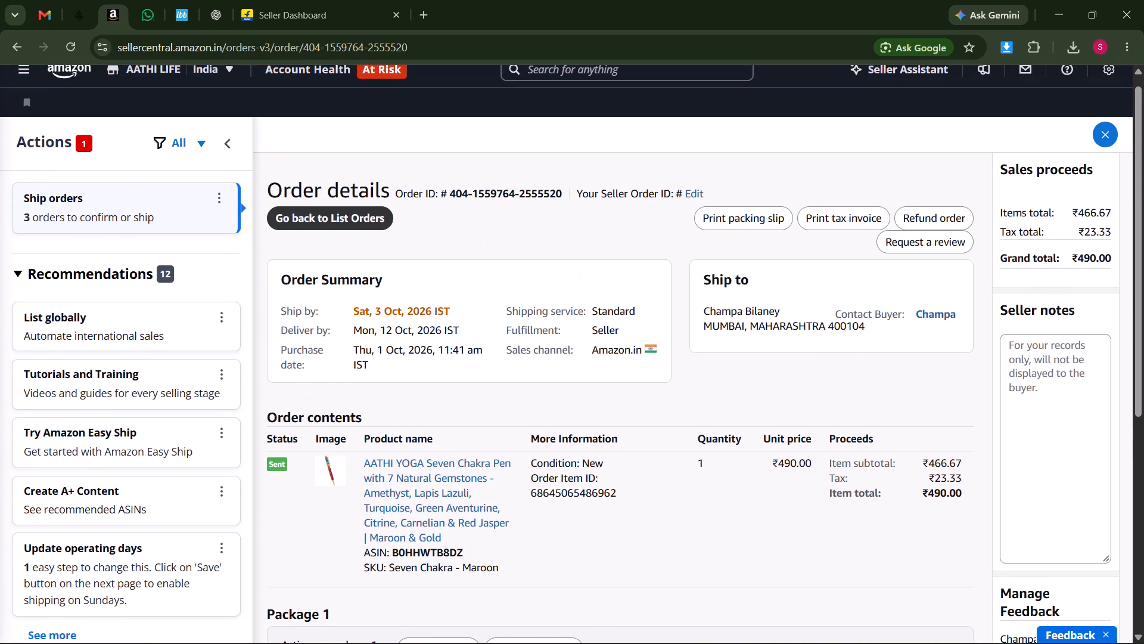
{"action": "double_click", "coordinate": [518, 195]}
{"action": "left_click", "coordinate": [536, 237]}
{"action": "left_click_drag", "start_coordinate": [562, 188], "coordinate": [450, 192]}
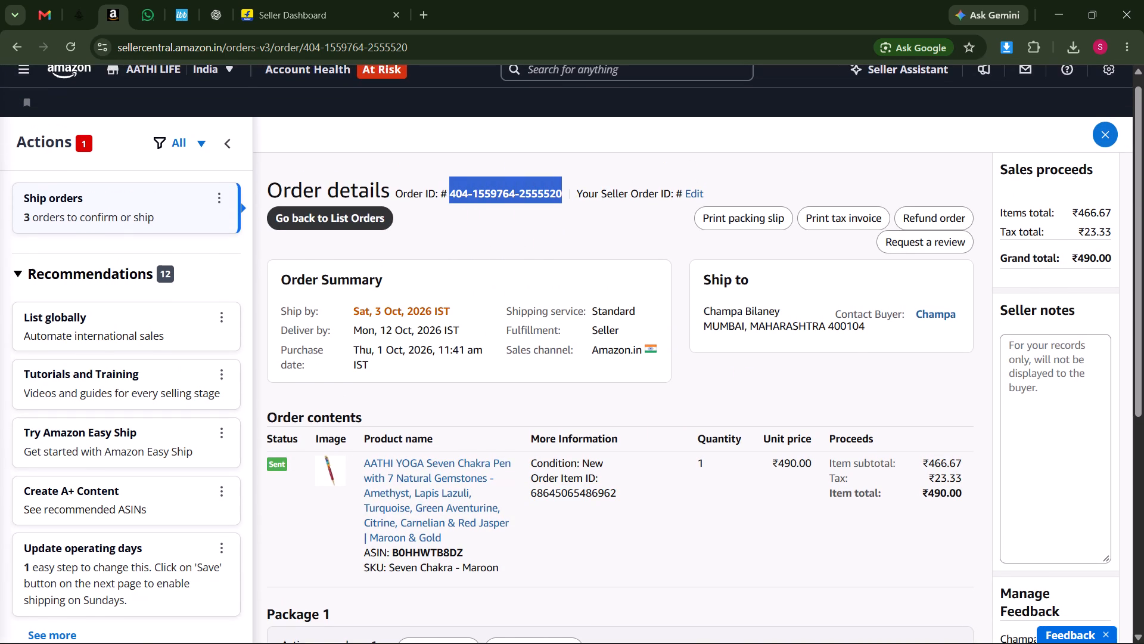
{"action": "key", "text": "ctrl+c"}
{"action": "key", "text": "alt+Tab"}
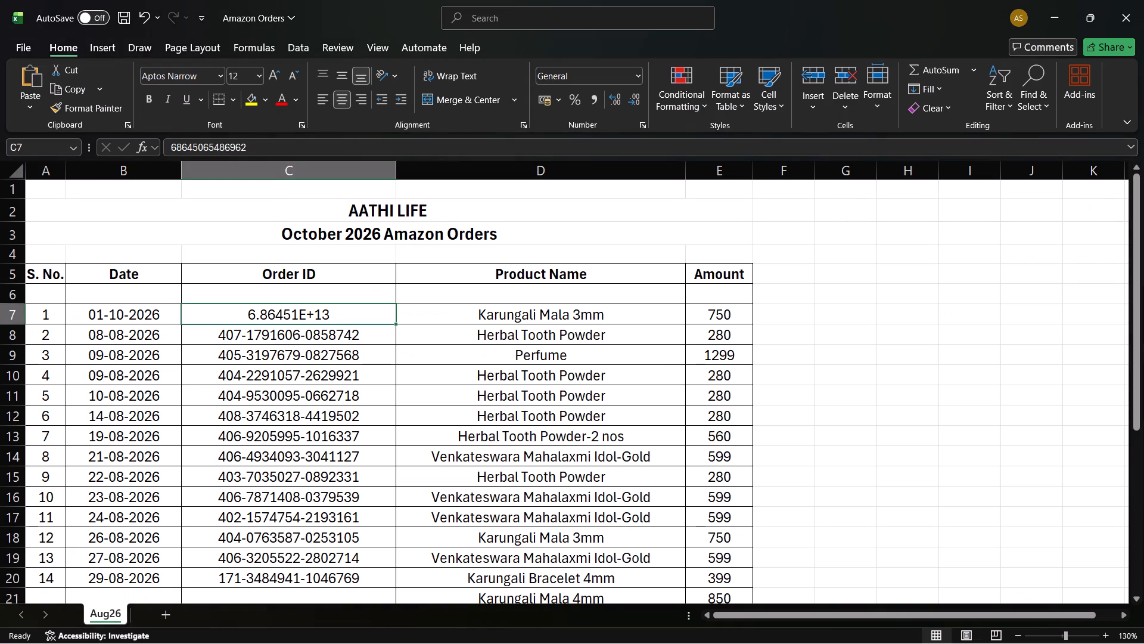
{"action": "left_click", "coordinate": [319, 309]}
{"action": "key", "text": "ctrl+v"}
{"action": "left_click", "coordinate": [432, 335]}
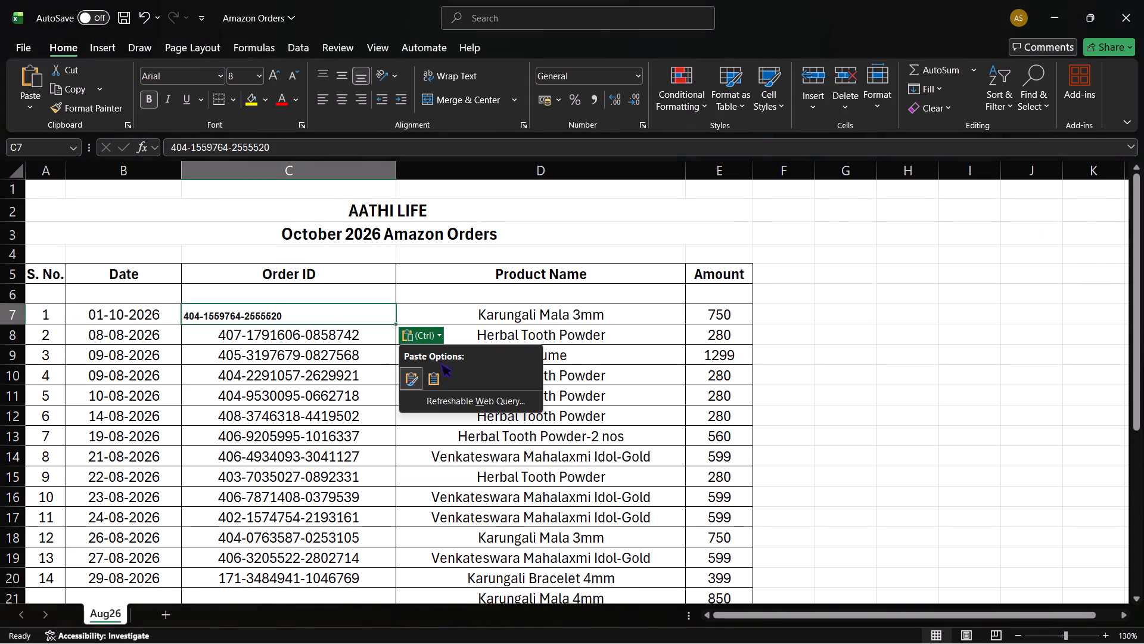
{"action": "left_click", "coordinate": [434, 373]}
{"action": "key", "text": "Tab"}
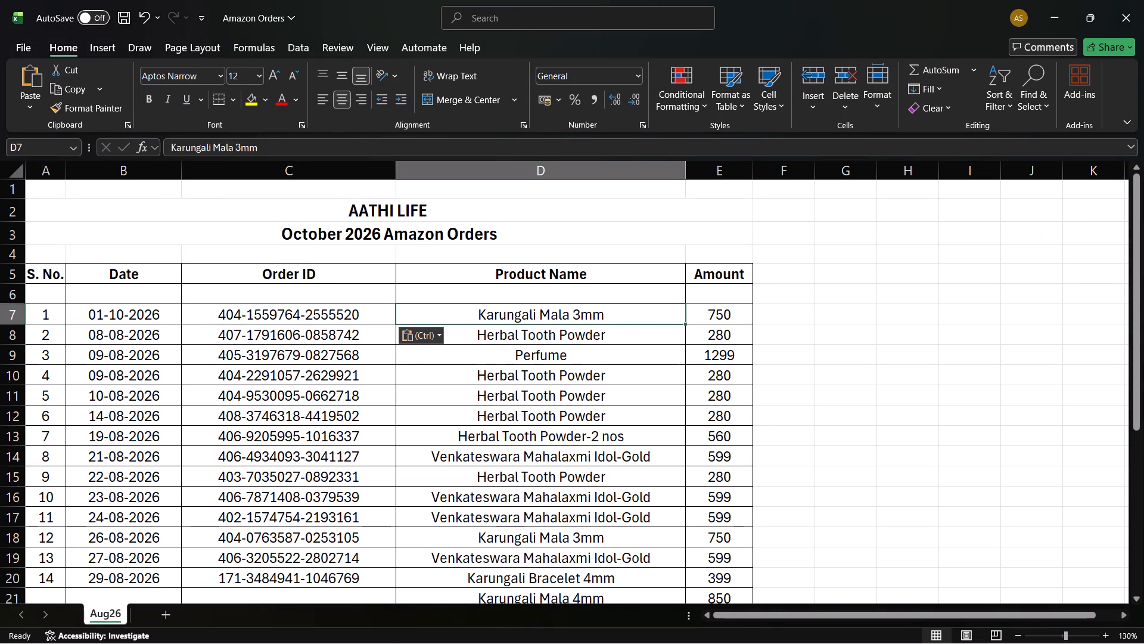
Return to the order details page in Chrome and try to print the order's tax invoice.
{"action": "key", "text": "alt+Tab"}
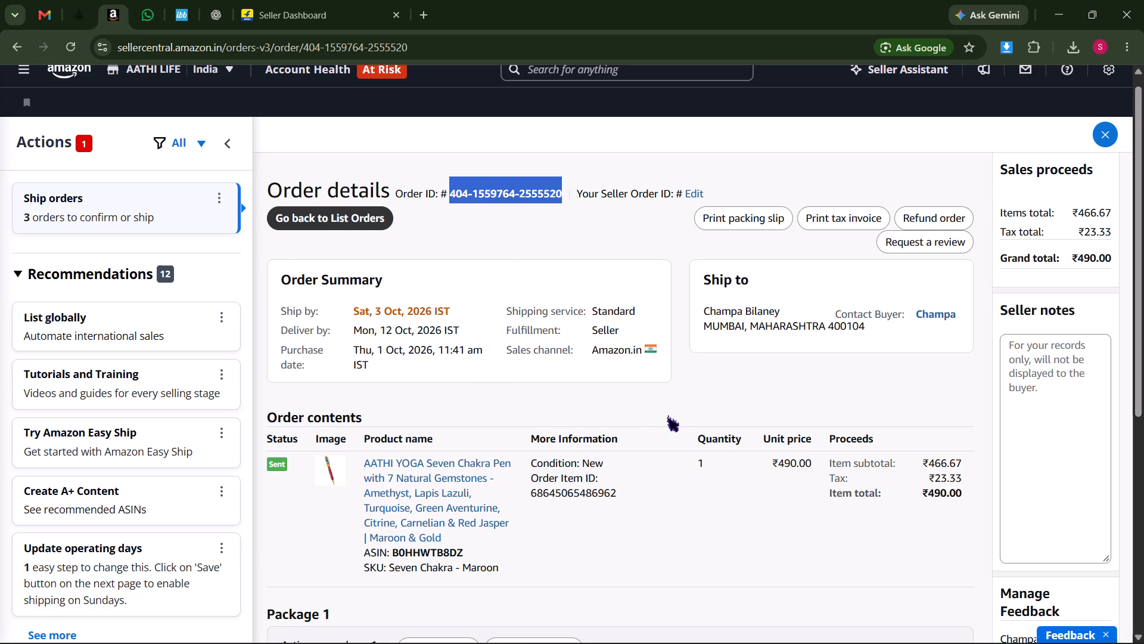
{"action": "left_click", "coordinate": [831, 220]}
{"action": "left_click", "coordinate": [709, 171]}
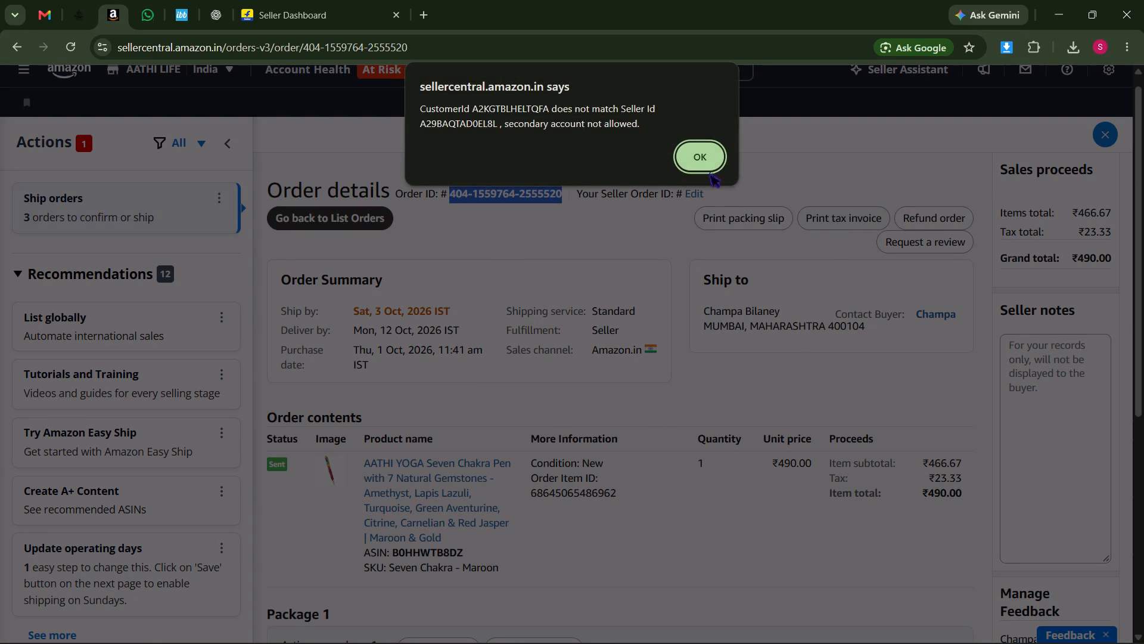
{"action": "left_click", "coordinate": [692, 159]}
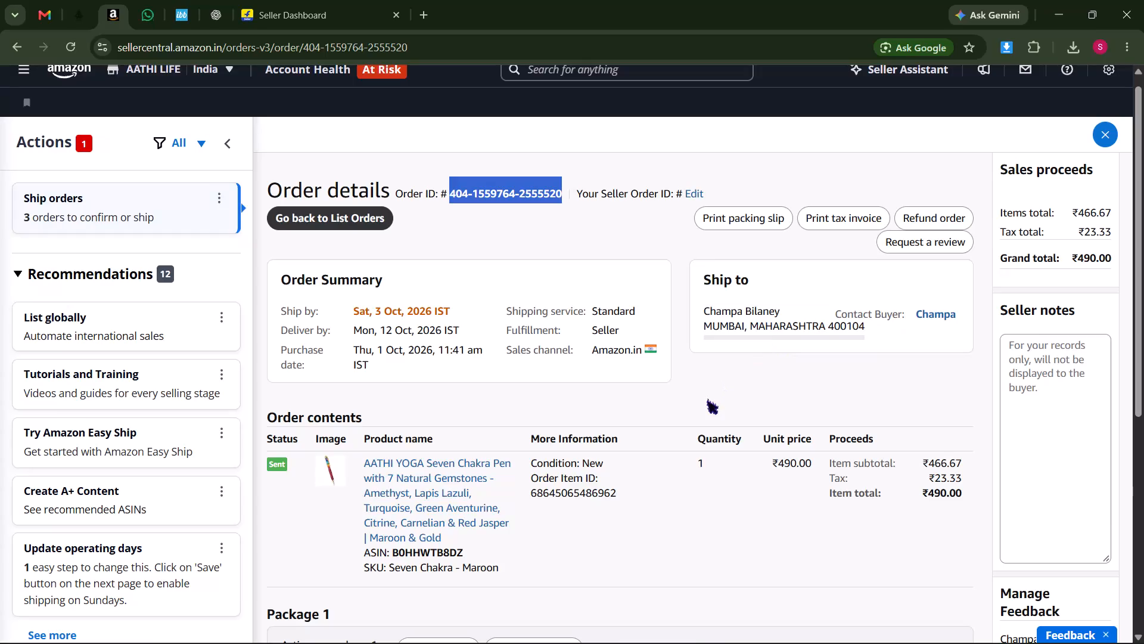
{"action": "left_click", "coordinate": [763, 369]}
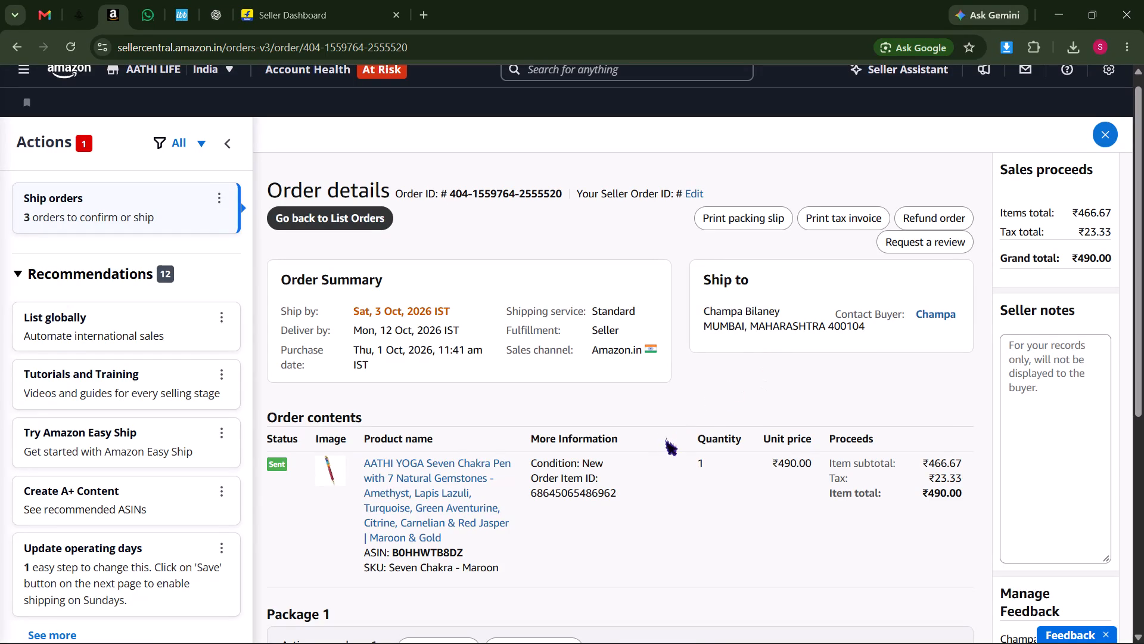
Check the product in the order details and enter "Seven Chakra Pen" as the first order's Product Name in the Excel workbook.
{"action": "scroll", "coordinate": [701, 407], "scroll_direction": "down", "scroll_amount": 2}
{"action": "scroll", "coordinate": [758, 391], "scroll_direction": "down", "scroll_amount": 2}
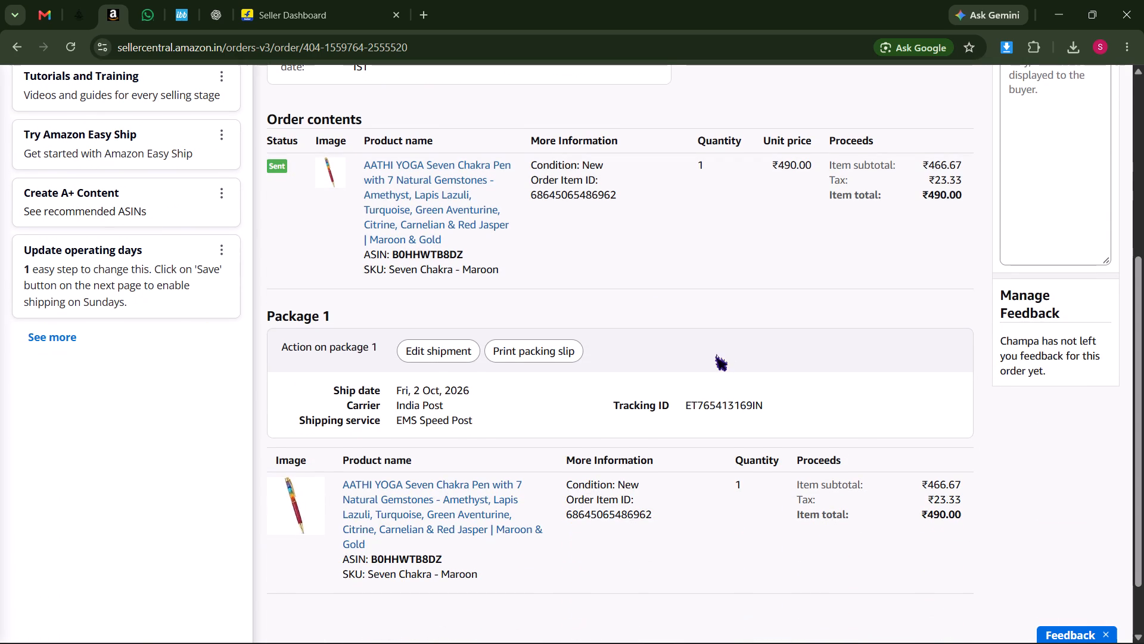
{"action": "scroll", "coordinate": [714, 353], "scroll_direction": "down", "scroll_amount": 1}
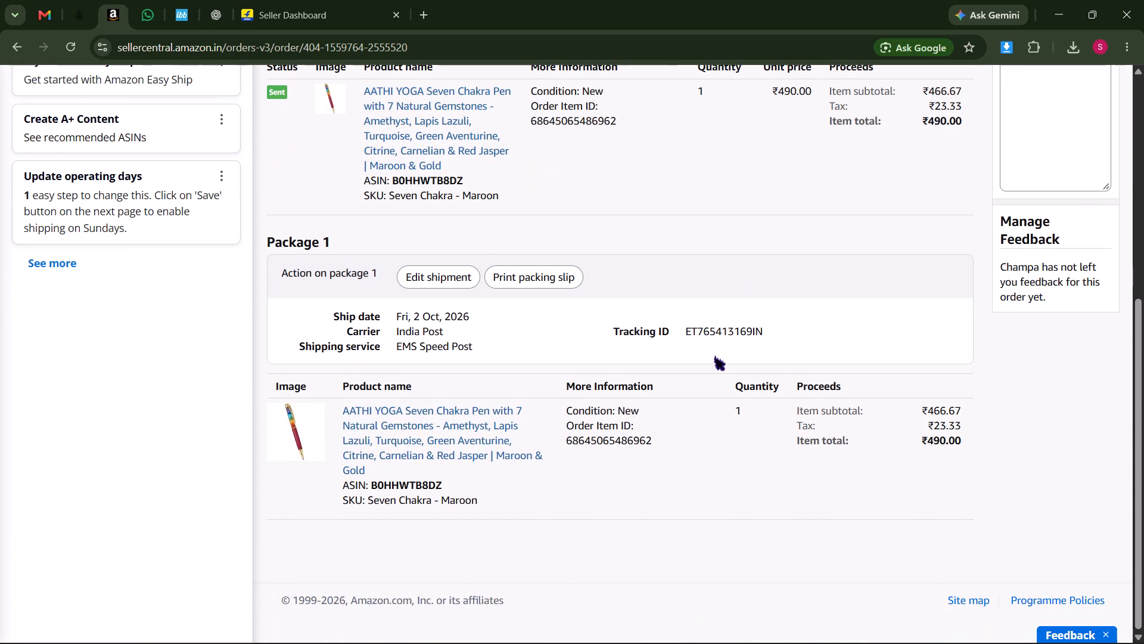
{"action": "scroll", "coordinate": [714, 353], "scroll_direction": "down", "scroll_amount": 8}
{"action": "scroll", "coordinate": [719, 367], "scroll_direction": "up", "scroll_amount": 5}
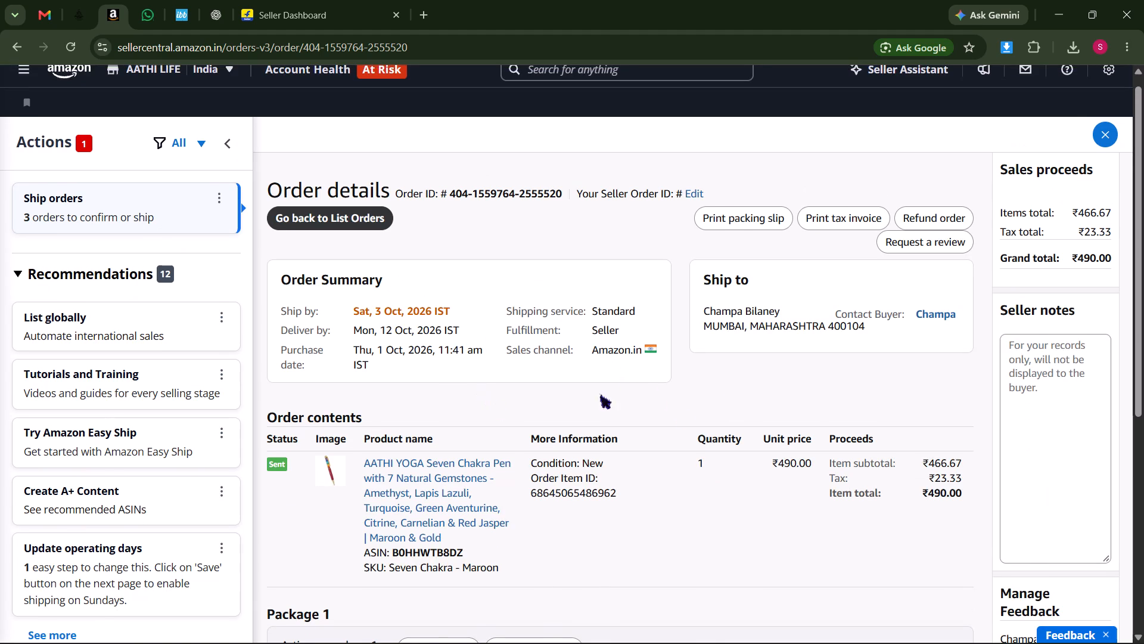
{"action": "scroll", "coordinate": [627, 391], "scroll_direction": "down", "scroll_amount": 1}
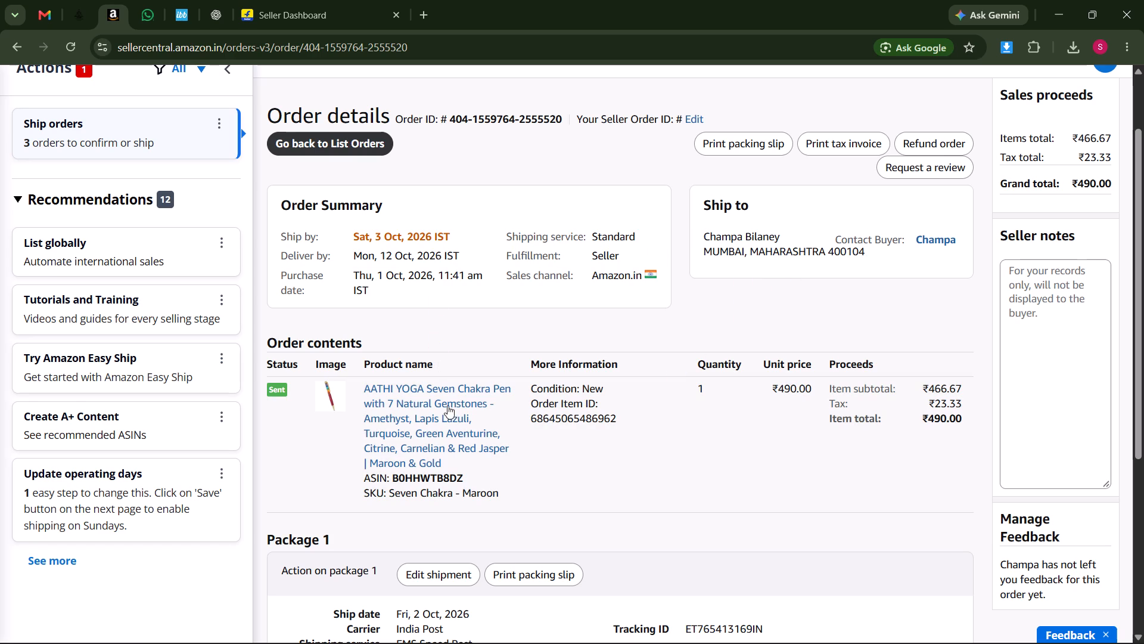
{"action": "scroll", "coordinate": [576, 399], "scroll_direction": "down", "scroll_amount": 1}
{"action": "key", "text": "alt+Tab"}
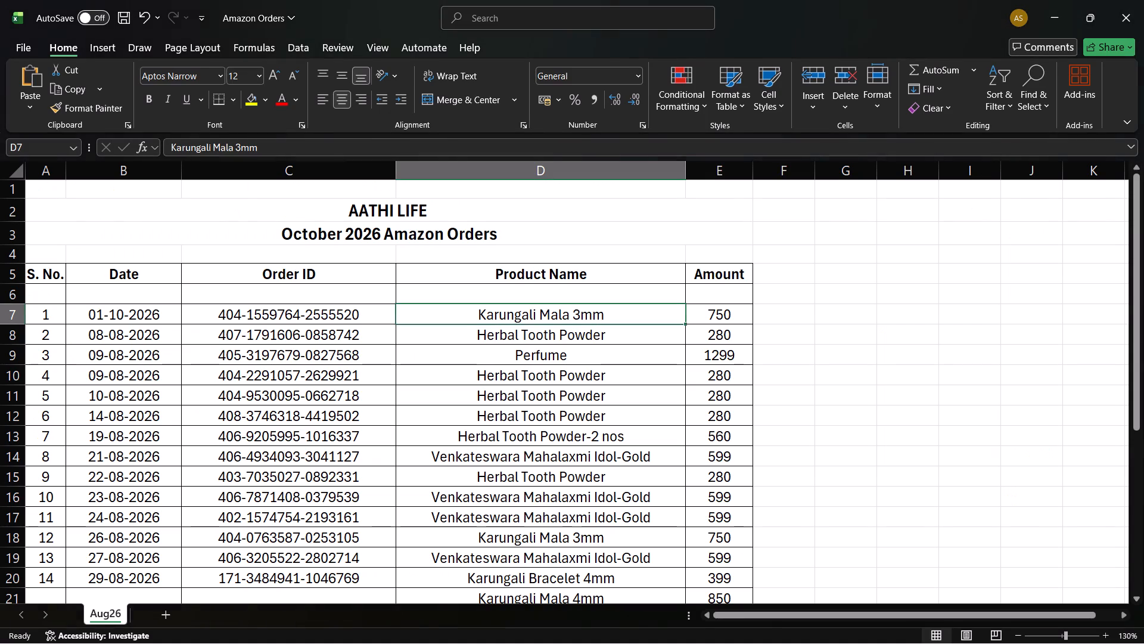
{"action": "type", "text": "Seven"}
{"action": "key", "text": "space"}
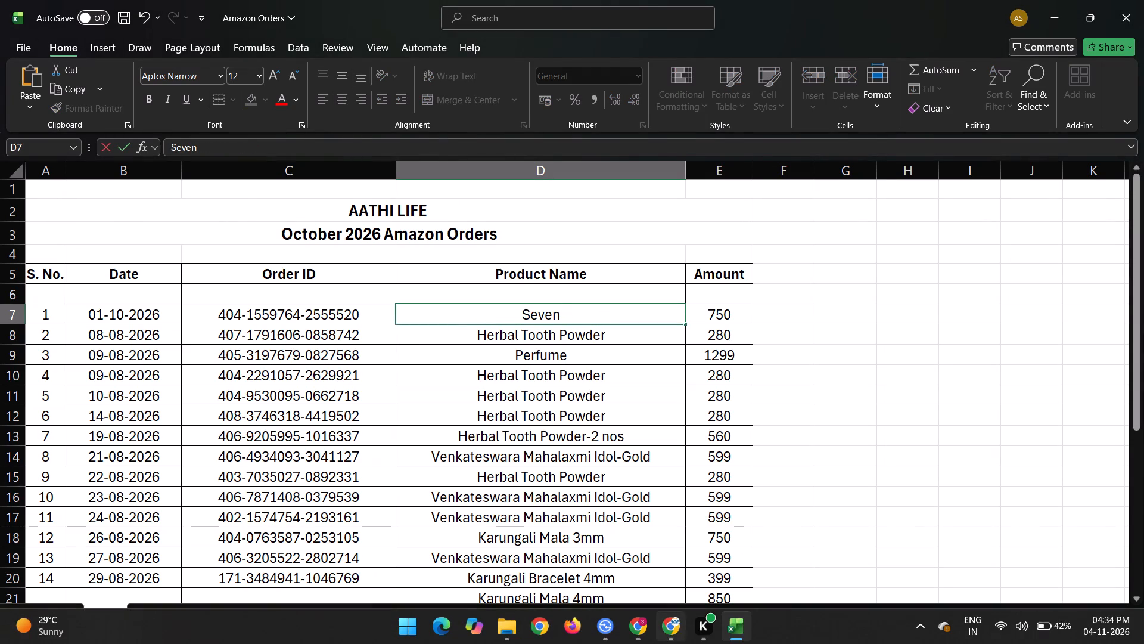
{"action": "type", "text": "Cha"}
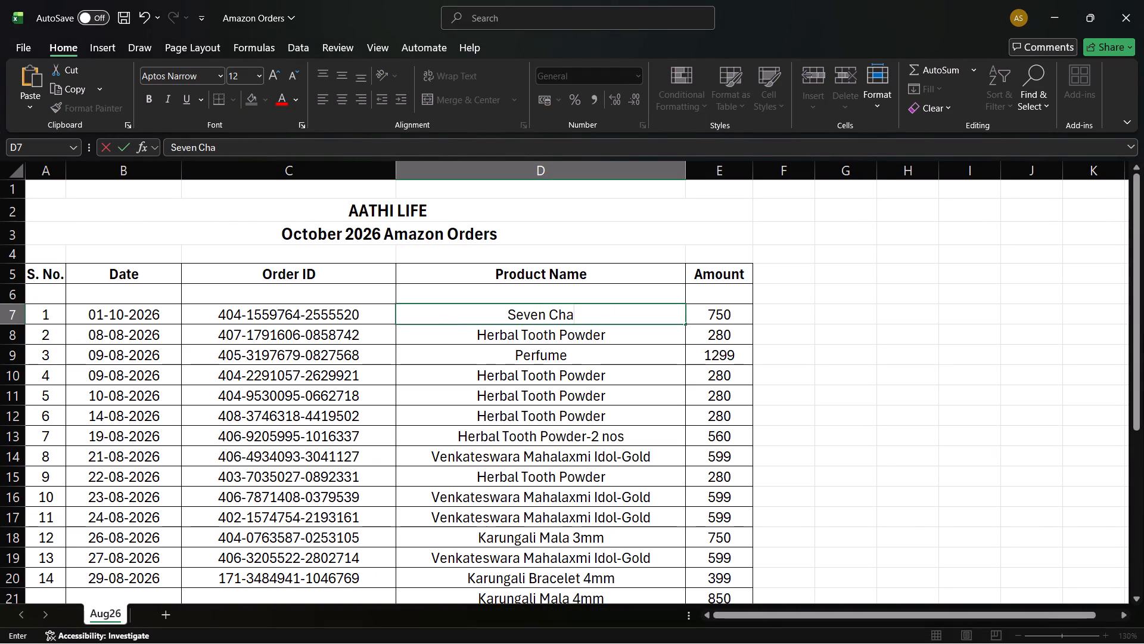
{"action": "type", "text": "kra"}
{"action": "key", "text": "space"}
{"action": "type", "text": "Pen"}
{"action": "key", "text": "Tab"}
Check the unit price on the order details page in Chrome and set the first order's Amount in the workbook to 490.
{"action": "key", "text": "alt+Tab"}
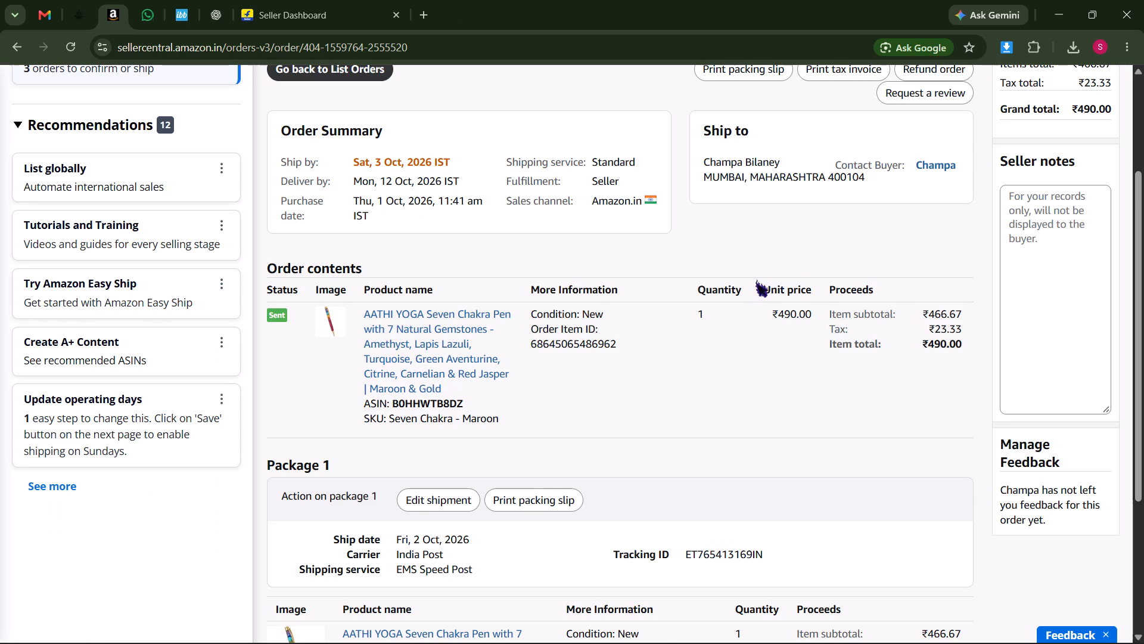
{"action": "key", "text": "alt+Tab"}
{"action": "type", "text": "490"}
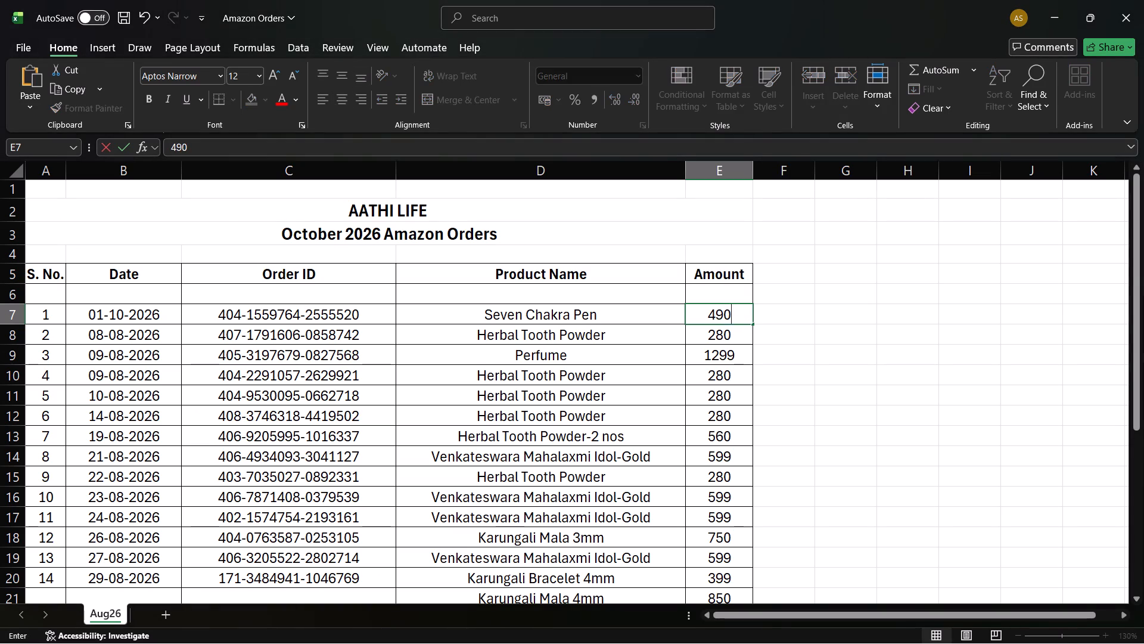
{"action": "key", "text": "Return"}
Return to the orders list in Chrome and open the details page of the Hanuman Ji idol order dated 2/10/2026.
{"action": "key", "text": "alt+Tab"}
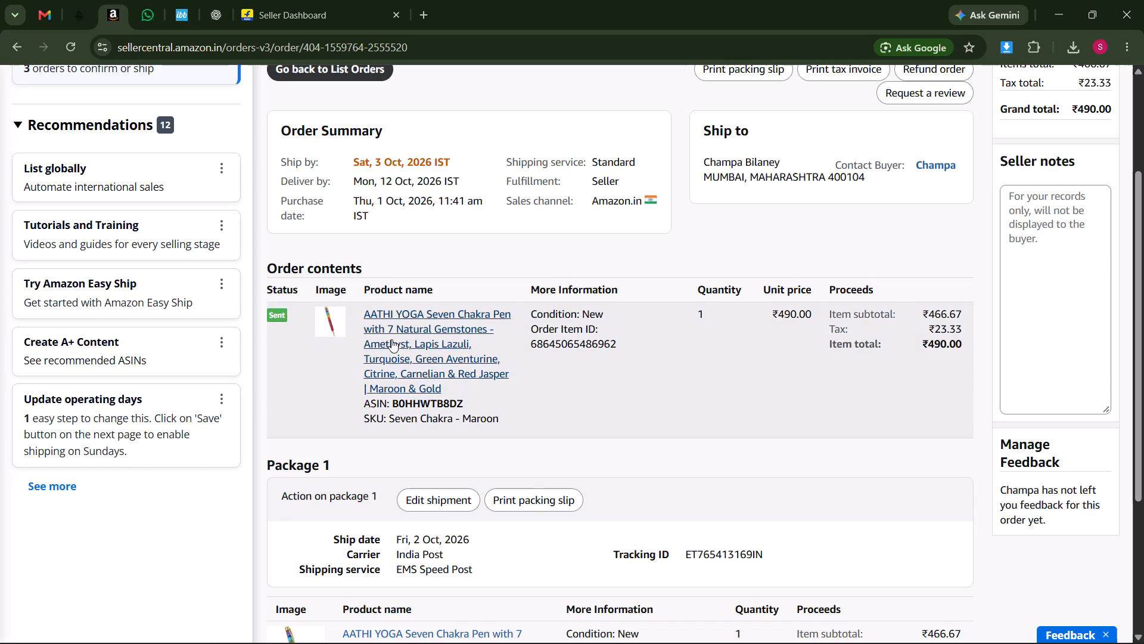
{"action": "scroll", "coordinate": [146, 146], "scroll_direction": "up", "scroll_amount": 4}
{"action": "left_click", "coordinate": [7, 50]}
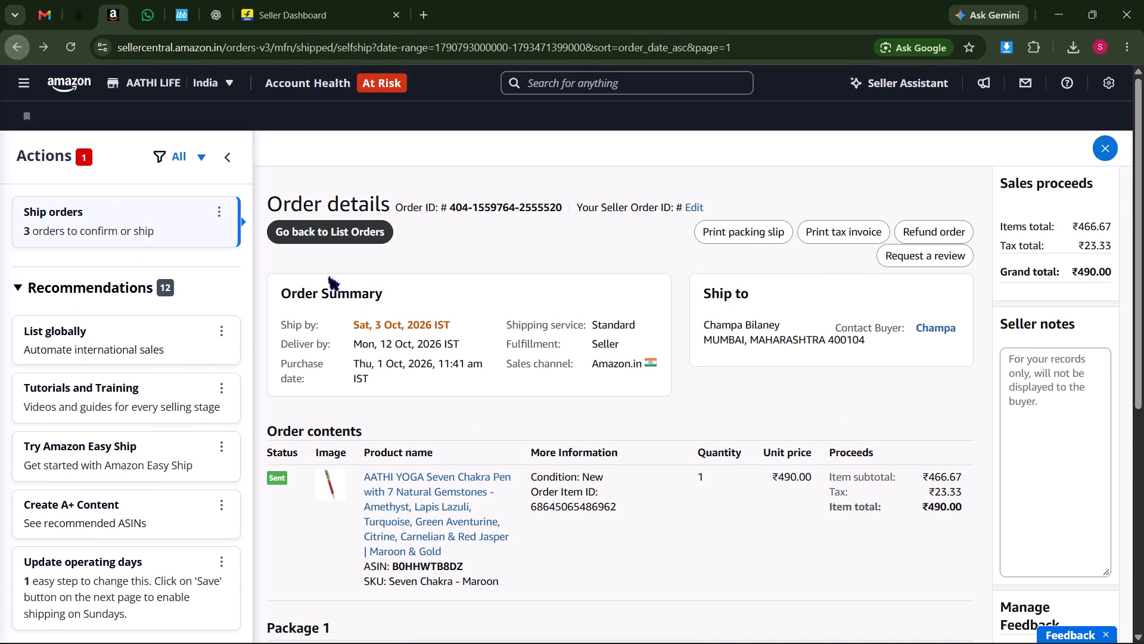
{"action": "scroll", "coordinate": [598, 316], "scroll_direction": "down", "scroll_amount": 1}
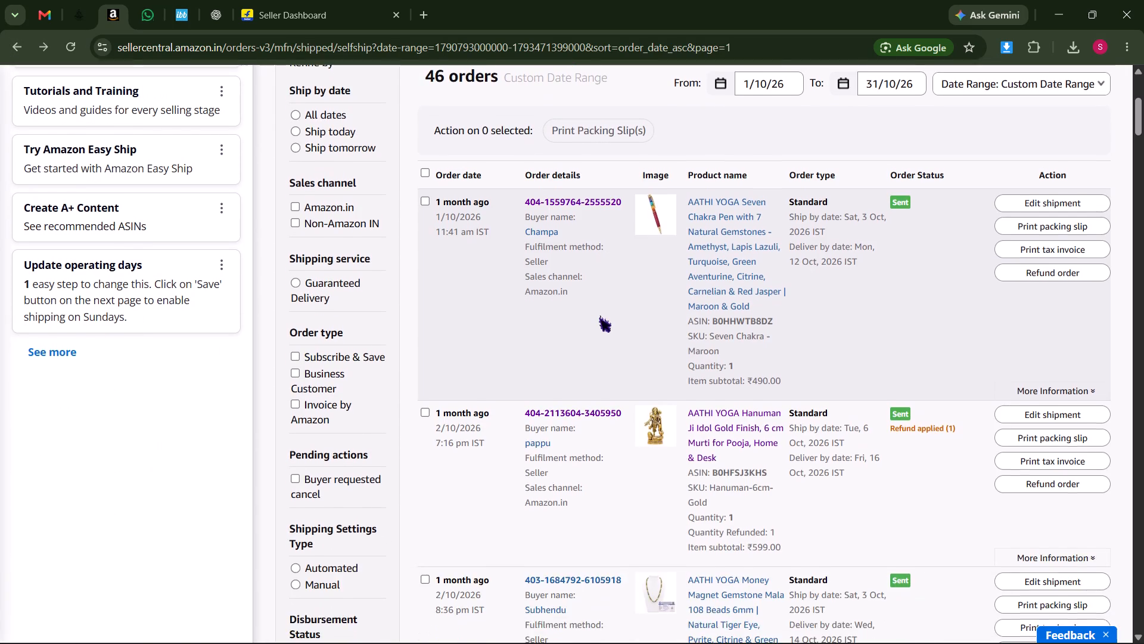
{"action": "scroll", "coordinate": [599, 314], "scroll_direction": "down", "scroll_amount": 2}
{"action": "scroll", "coordinate": [590, 274], "scroll_direction": "up", "scroll_amount": 3}
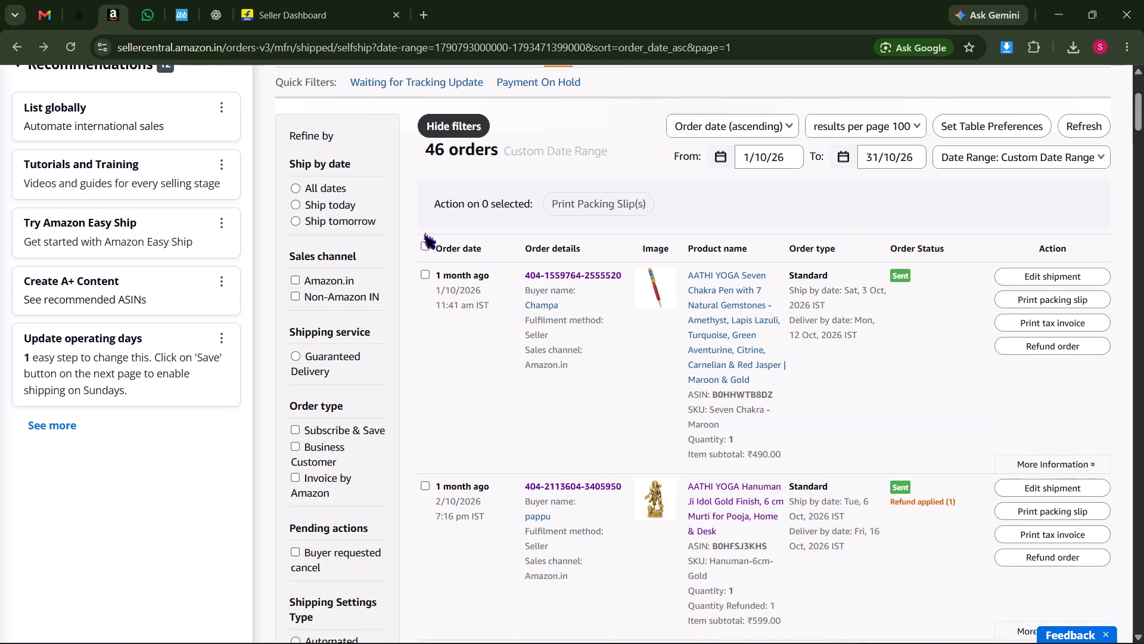
{"action": "scroll", "coordinate": [613, 304], "scroll_direction": "down", "scroll_amount": 3}
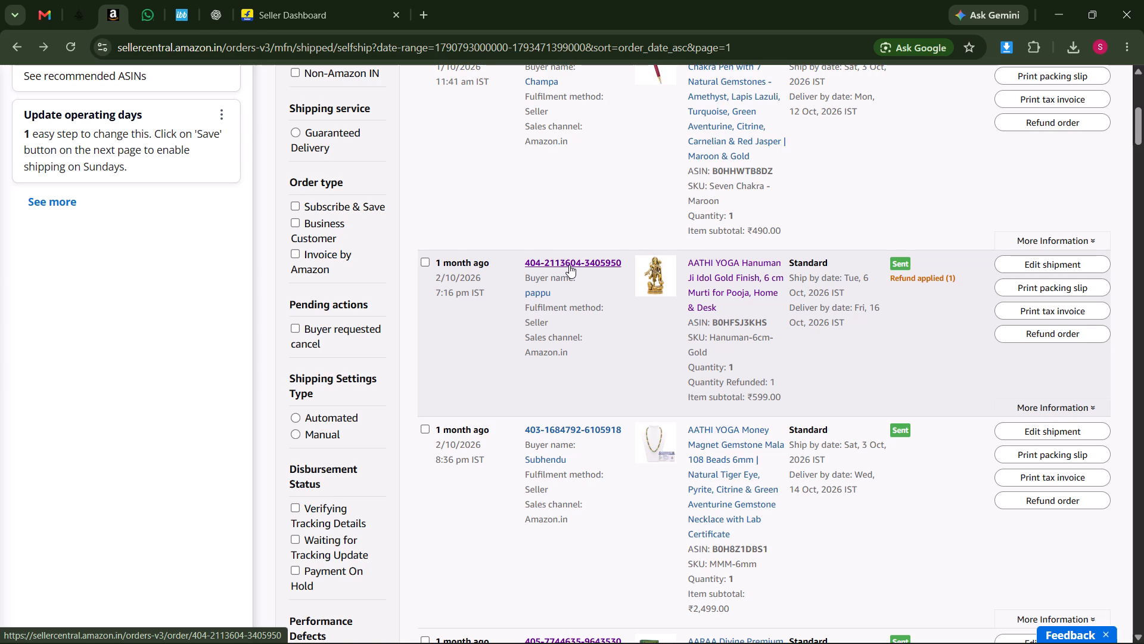
{"action": "left_click", "coordinate": [569, 265]}
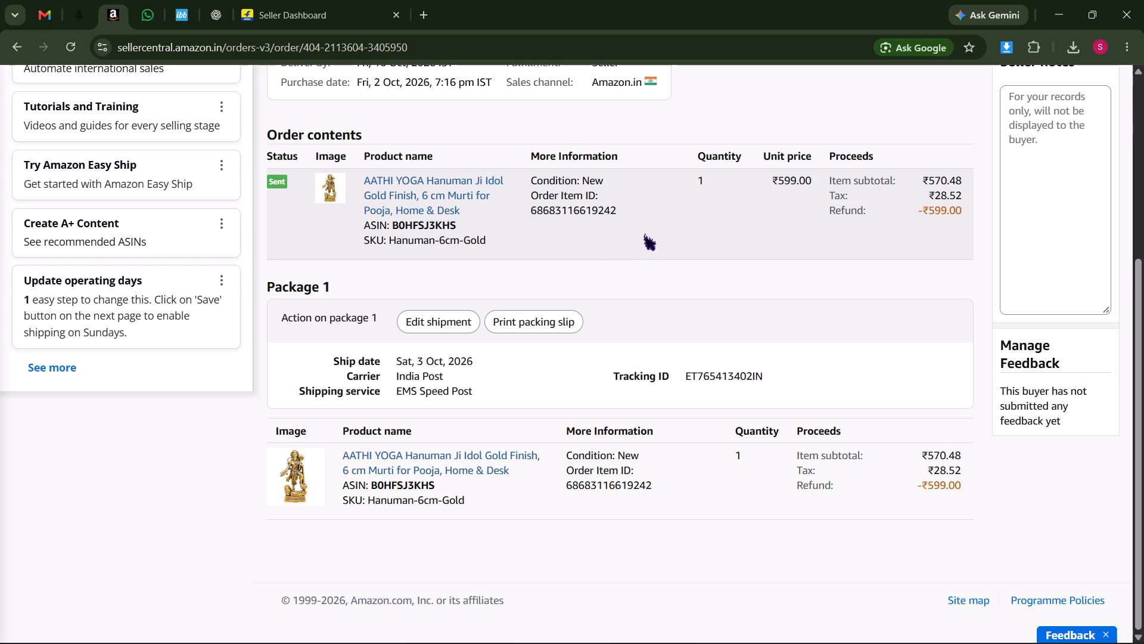
Copy the full order ID from the order details heading into the workbook's second Order ID cell, keeping the cell's own formatting.
{"action": "scroll", "coordinate": [574, 286], "scroll_direction": "up", "scroll_amount": 4}
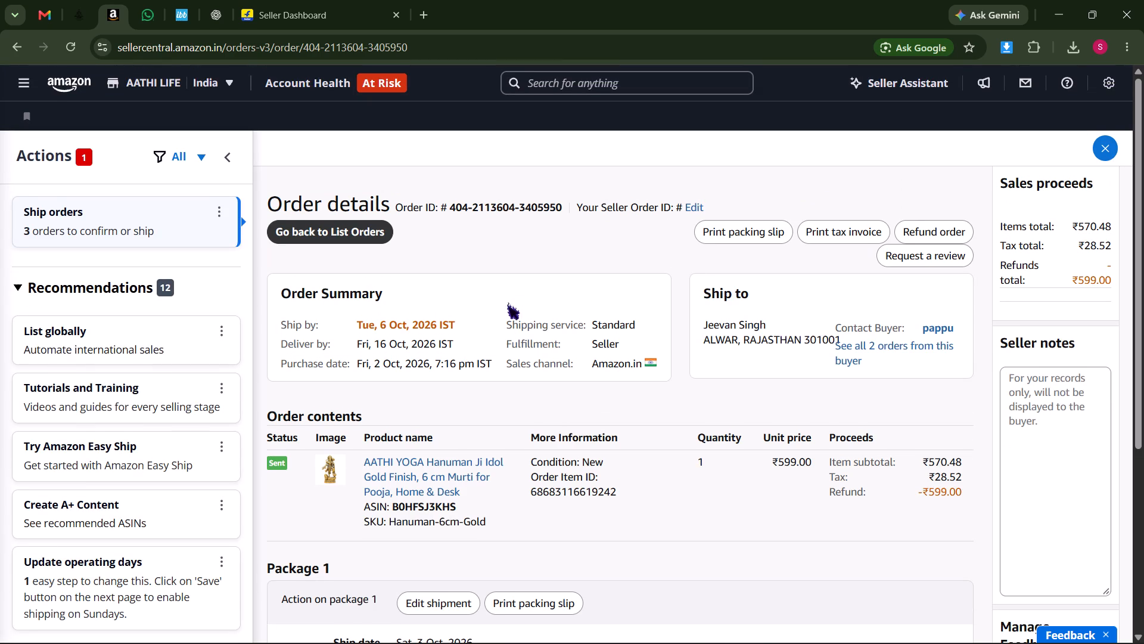
{"action": "left_click_drag", "start_coordinate": [562, 203], "coordinate": [456, 206]}
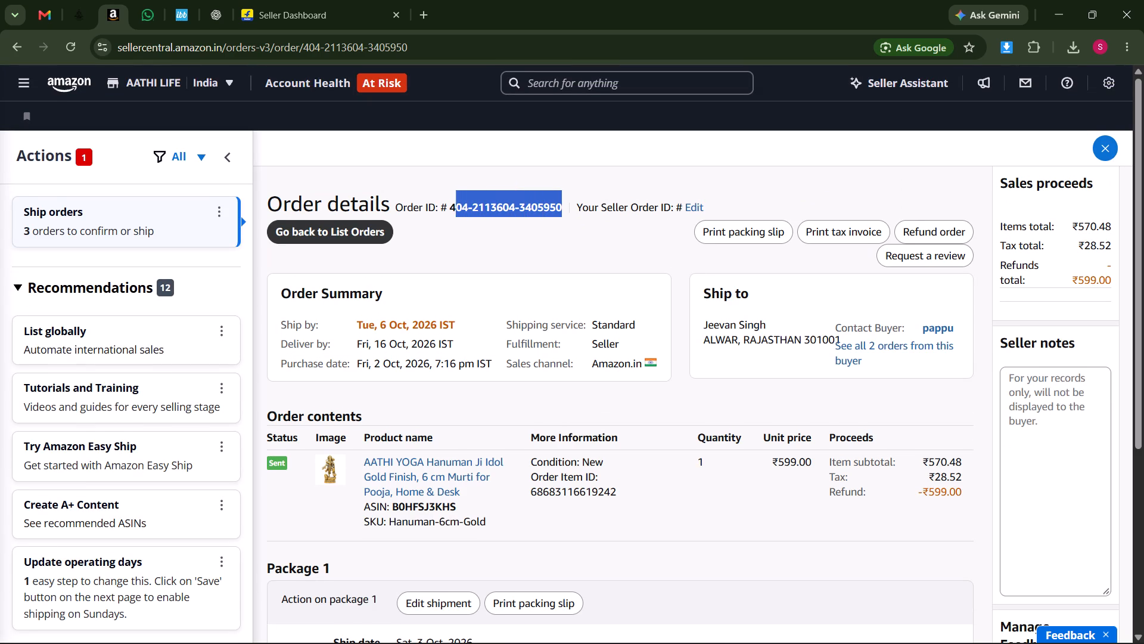
{"action": "left_click_drag", "start_coordinate": [456, 206], "coordinate": [452, 209]}
{"action": "key", "text": "ctrl+c"}
{"action": "key", "text": "alt+Tab"}
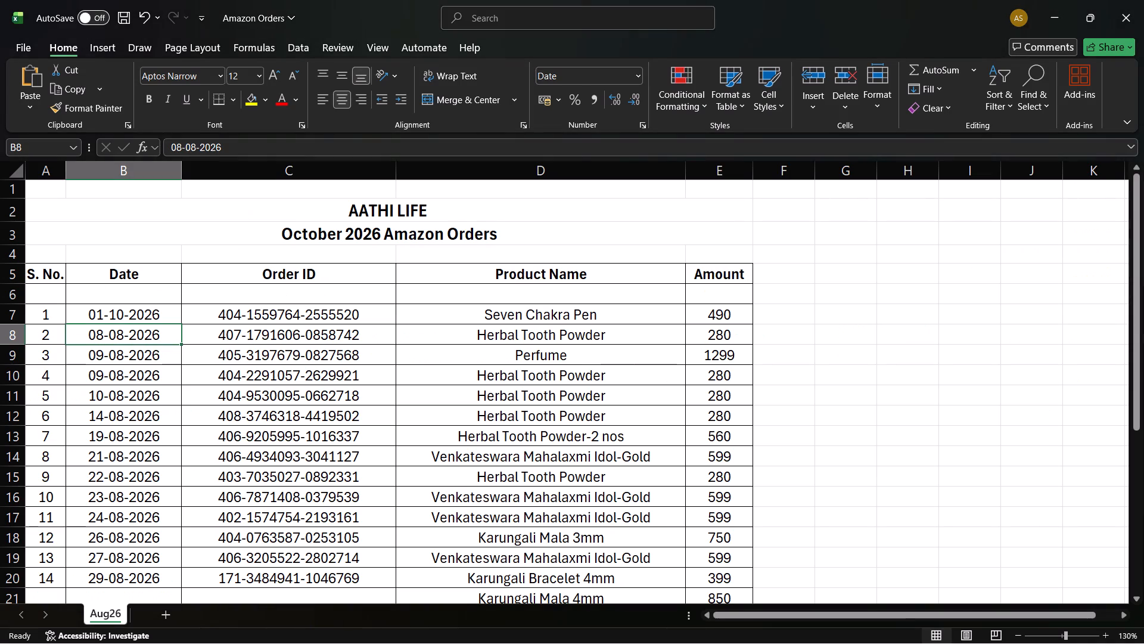
{"action": "left_click", "coordinate": [300, 330]}
{"action": "key", "text": "ctrl+v"}
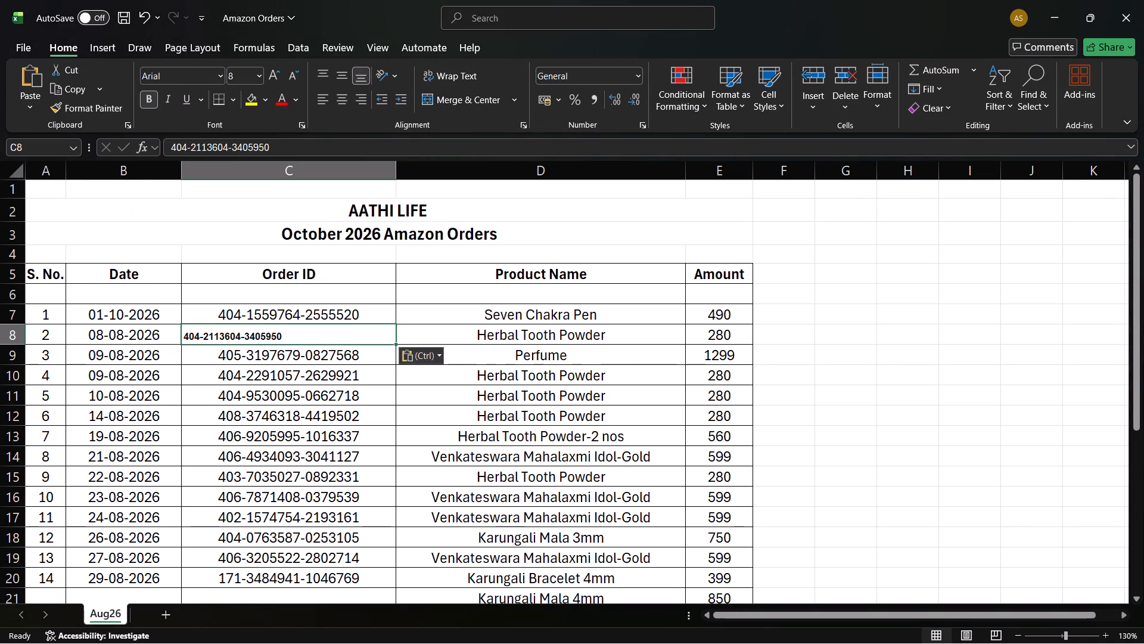
{"action": "left_click", "coordinate": [414, 353]}
{"action": "left_click", "coordinate": [425, 388]}
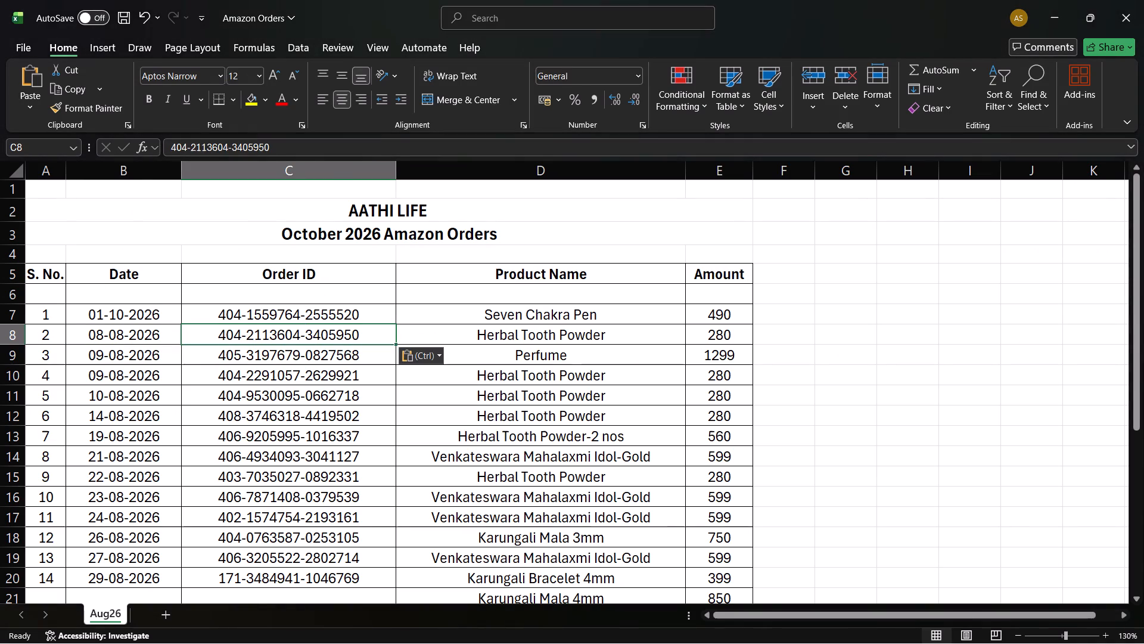
Check the order's product details in Chrome and enter "Hanuman Idol - Gold" as the second order's Product Name in the workbook.
{"action": "left_click", "coordinate": [144, 334]}
{"action": "key", "text": "alt+Tab"}
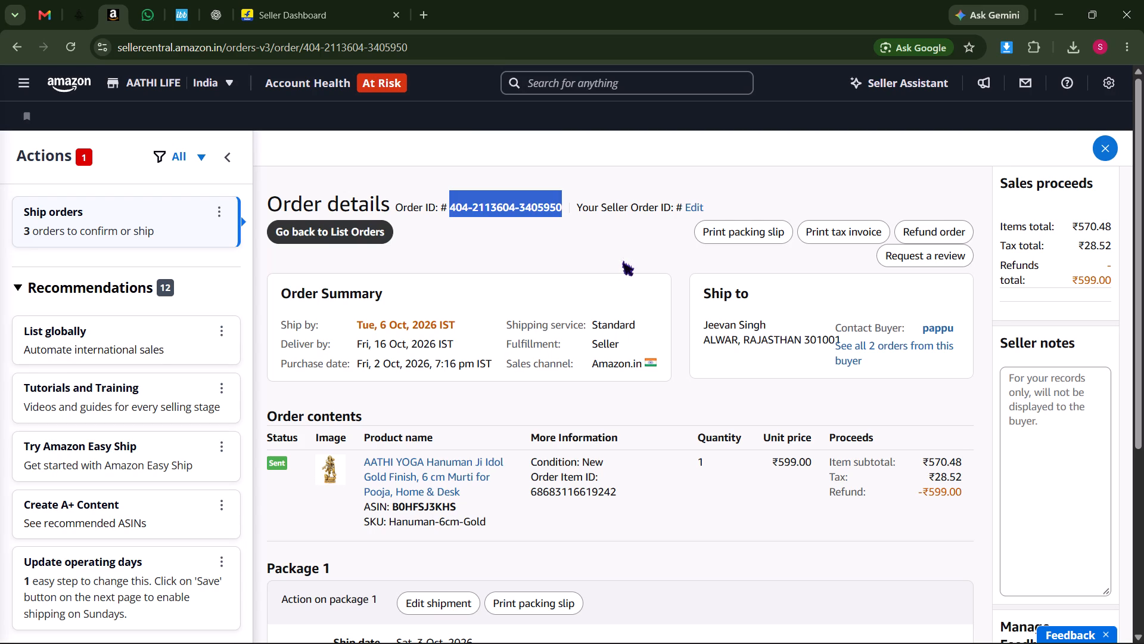
{"action": "left_click", "coordinate": [620, 255]}
{"action": "scroll", "coordinate": [610, 379], "scroll_direction": "down", "scroll_amount": 1}
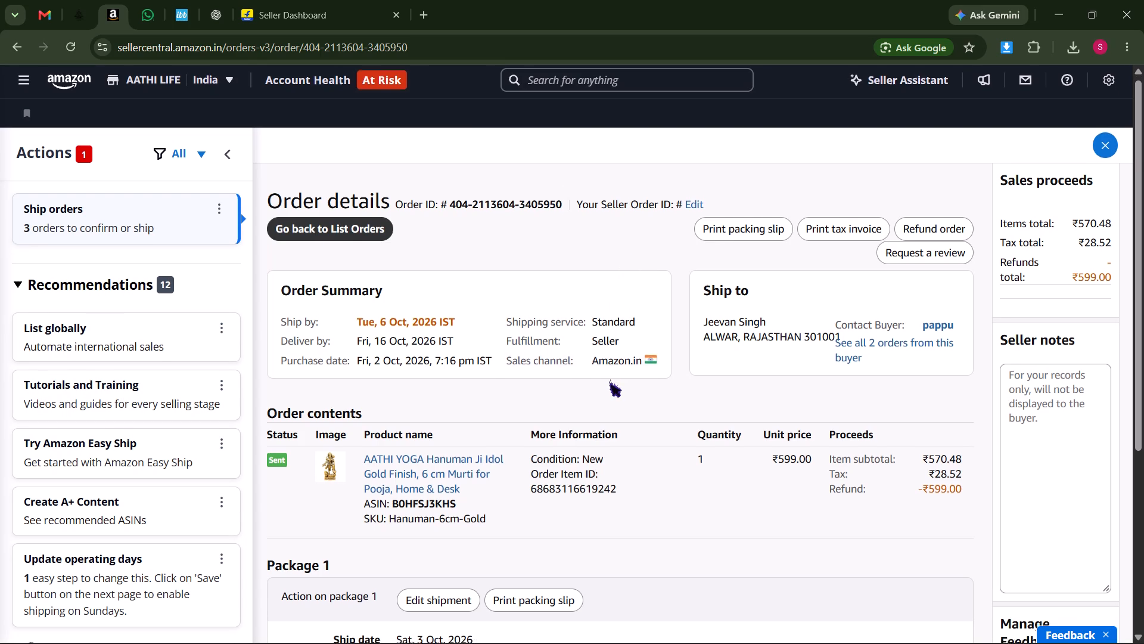
{"action": "scroll", "coordinate": [610, 379], "scroll_direction": "down", "scroll_amount": 4}
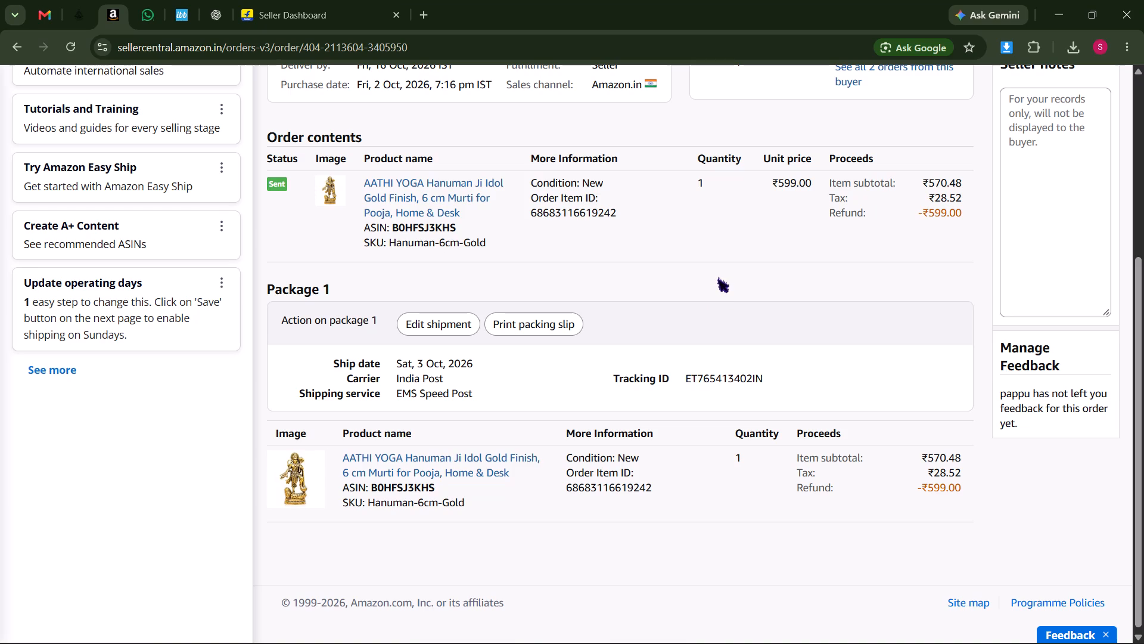
{"action": "key", "text": "alt+Tab"}
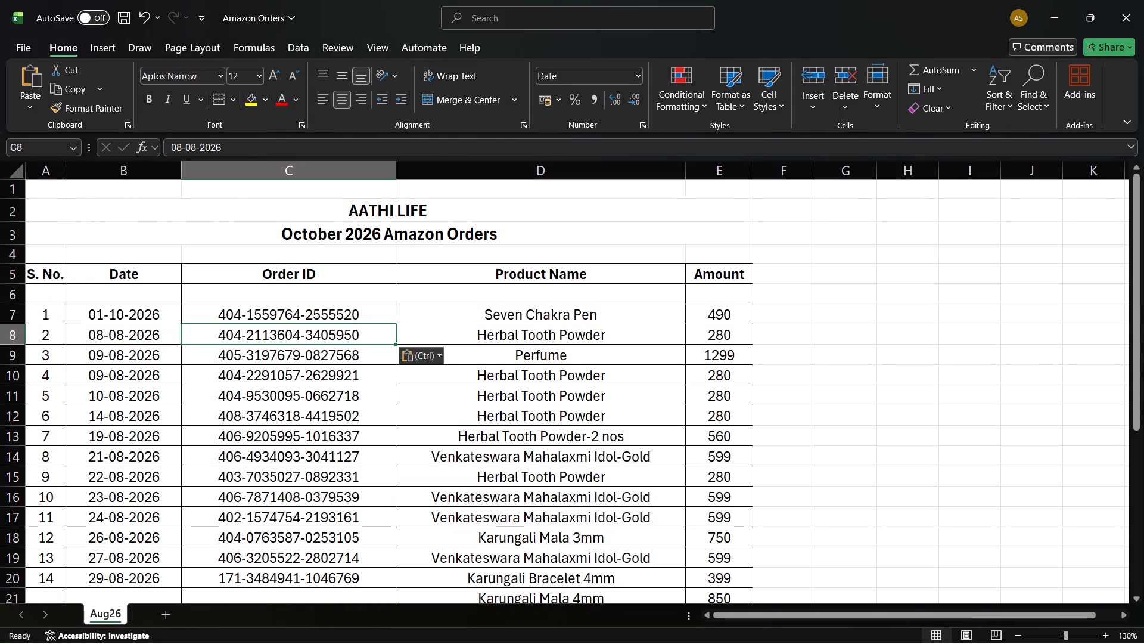
{"action": "key", "text": "Tab"}
{"action": "key", "text": "Tab"}
{"action": "key", "text": "alt+Tab"}
{"action": "scroll", "coordinate": [703, 318], "scroll_direction": "up", "scroll_amount": 1}
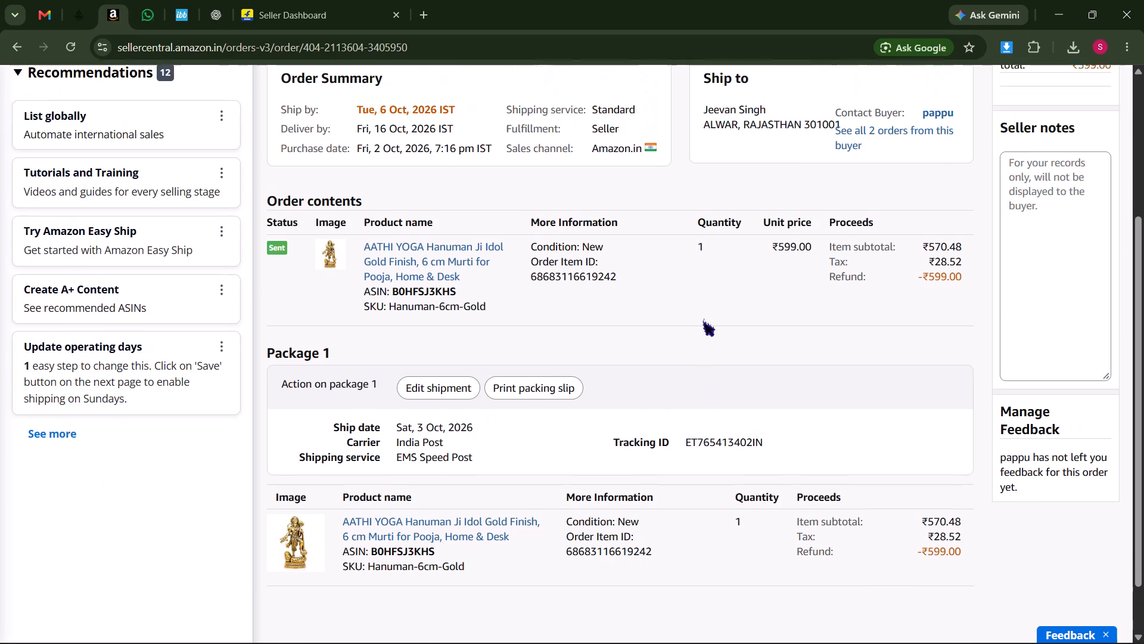
{"action": "scroll", "coordinate": [703, 318], "scroll_direction": "up", "scroll_amount": 3}
{"action": "scroll", "coordinate": [673, 324], "scroll_direction": "down", "scroll_amount": 2}
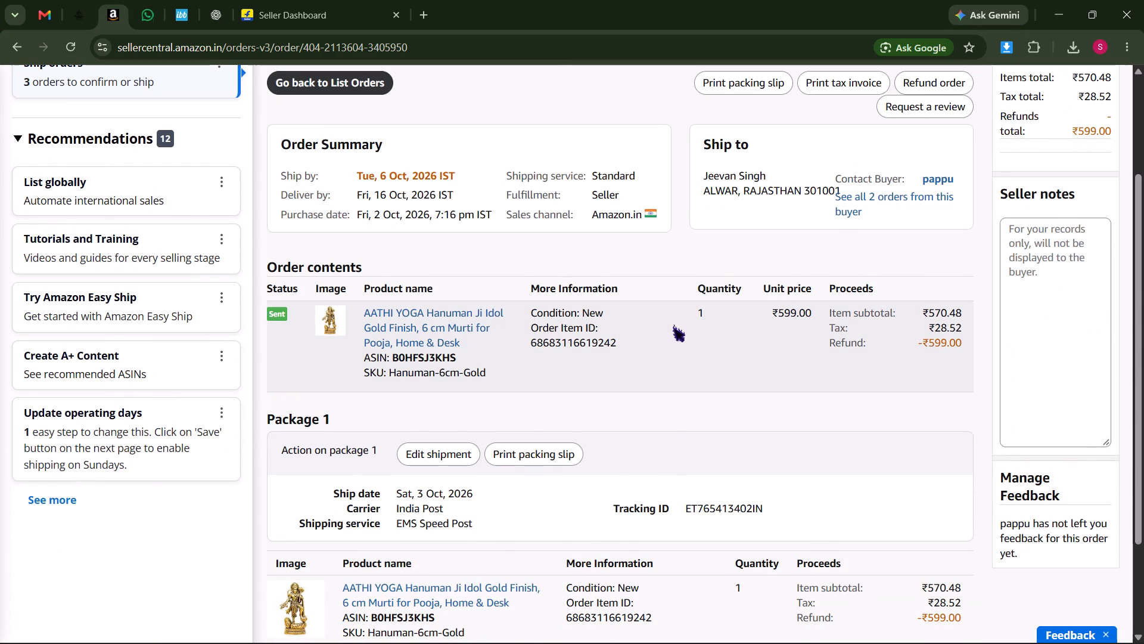
{"action": "key", "text": "alt+Tab"}
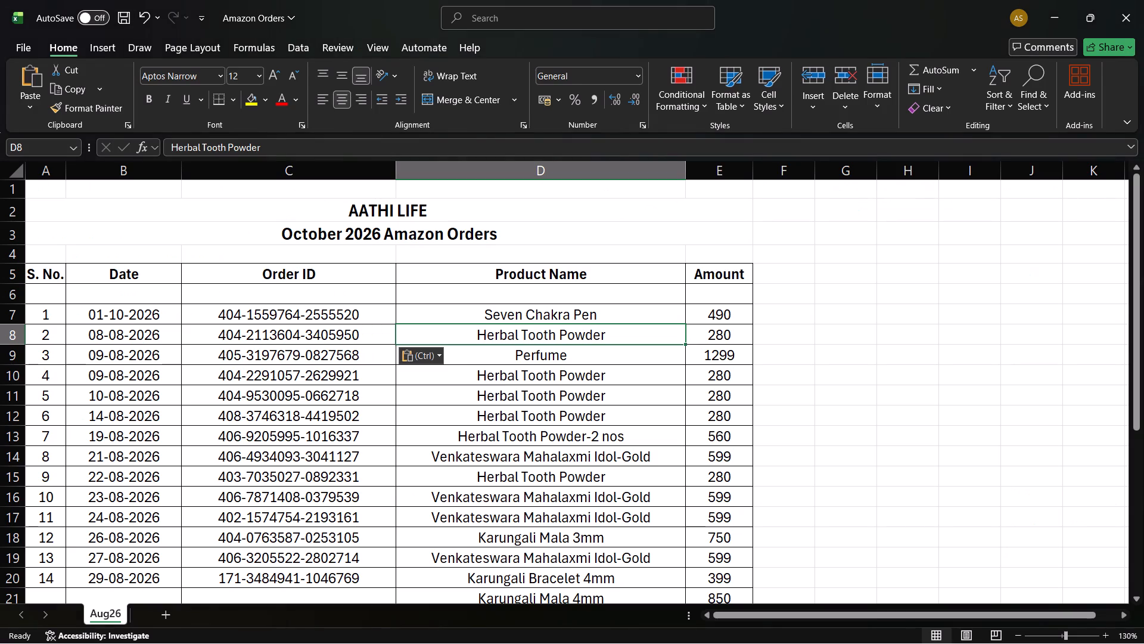
{"action": "type", "text": "Hanuman"}
{"action": "key", "text": "space"}
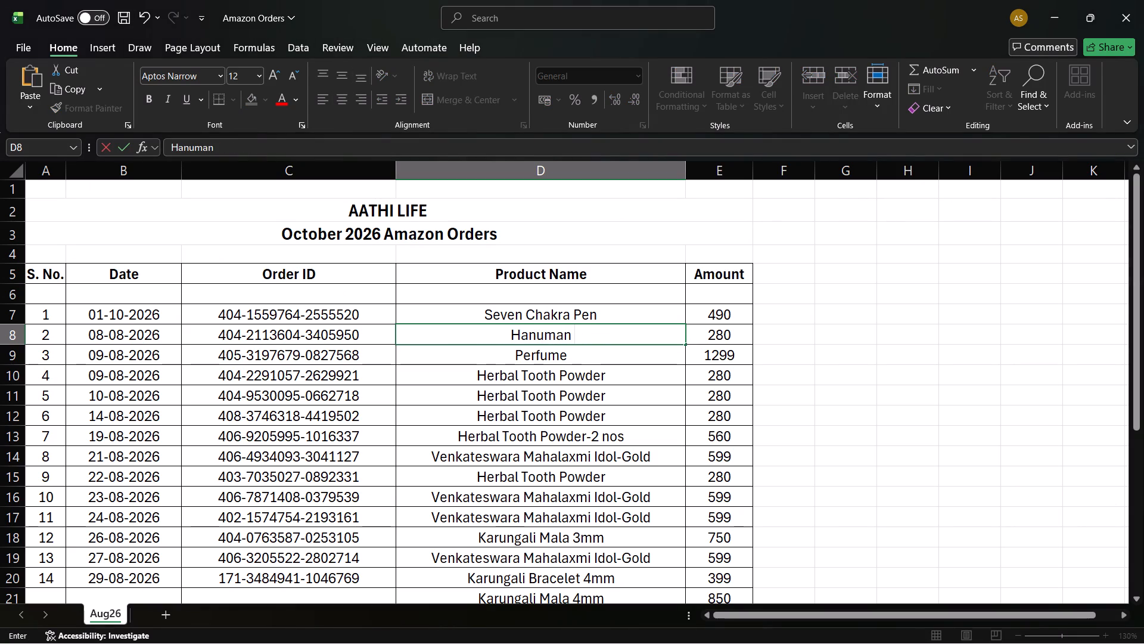
{"action": "type", "text": "Idol"}
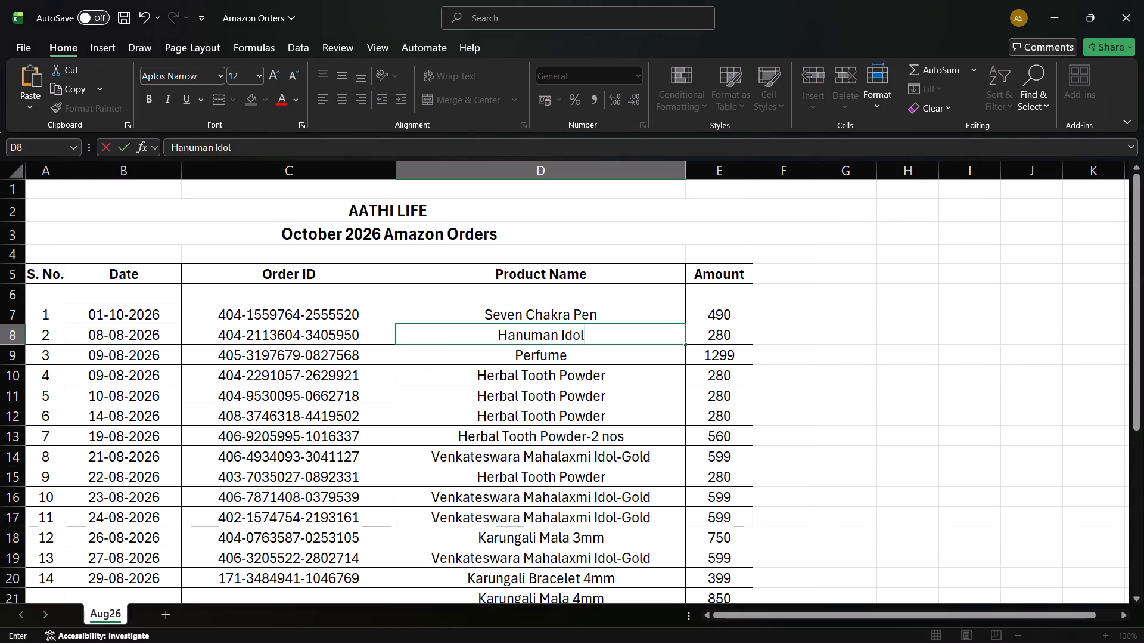
{"action": "key", "text": "space"}
{"action": "type", "text": "- Gold"}
{"action": "key", "text": "Tab"}
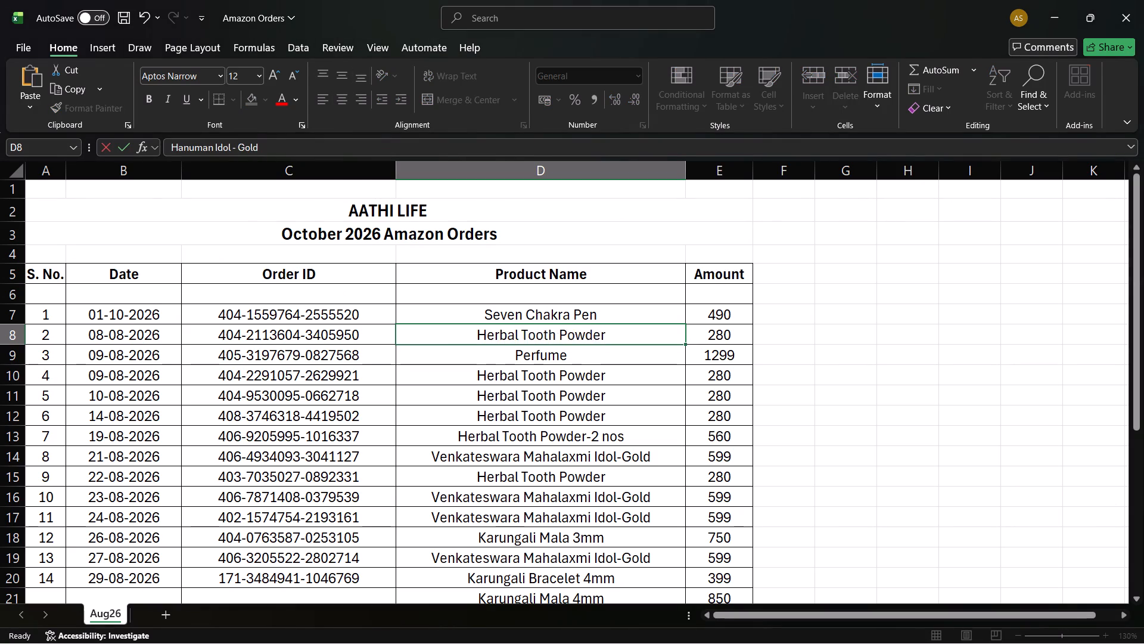
Check the idol's unit price in Chrome and set the second order's Amount in the workbook to 599.
{"action": "key", "text": "alt+Tab"}
{"action": "key", "text": "alt+Tab"}
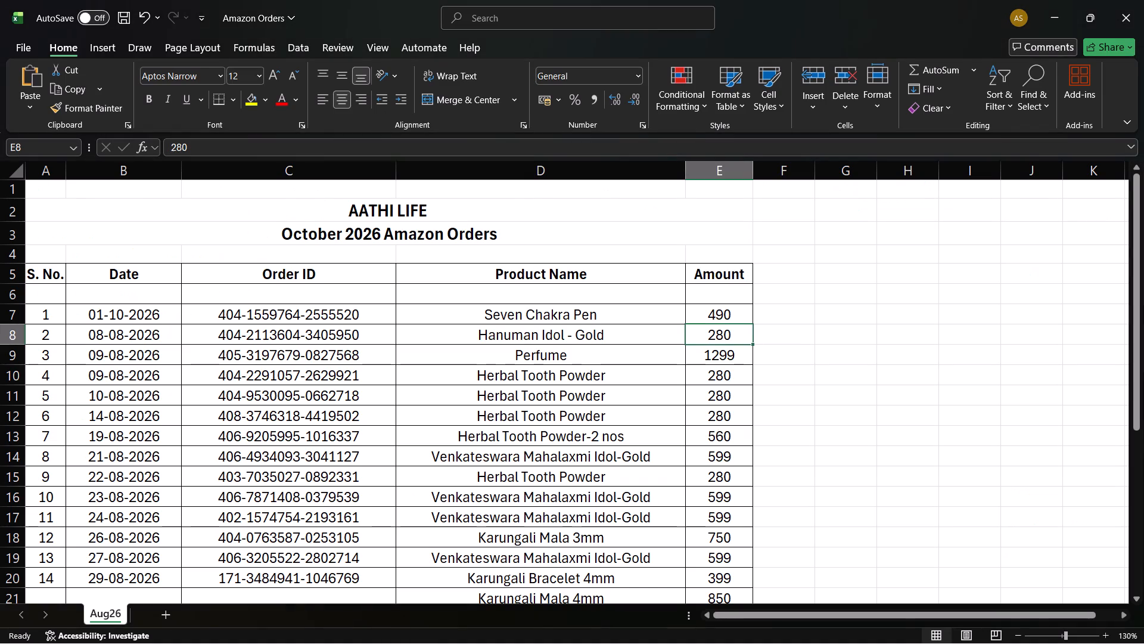
{"action": "type", "text": "599"}
{"action": "key", "text": "Return"}
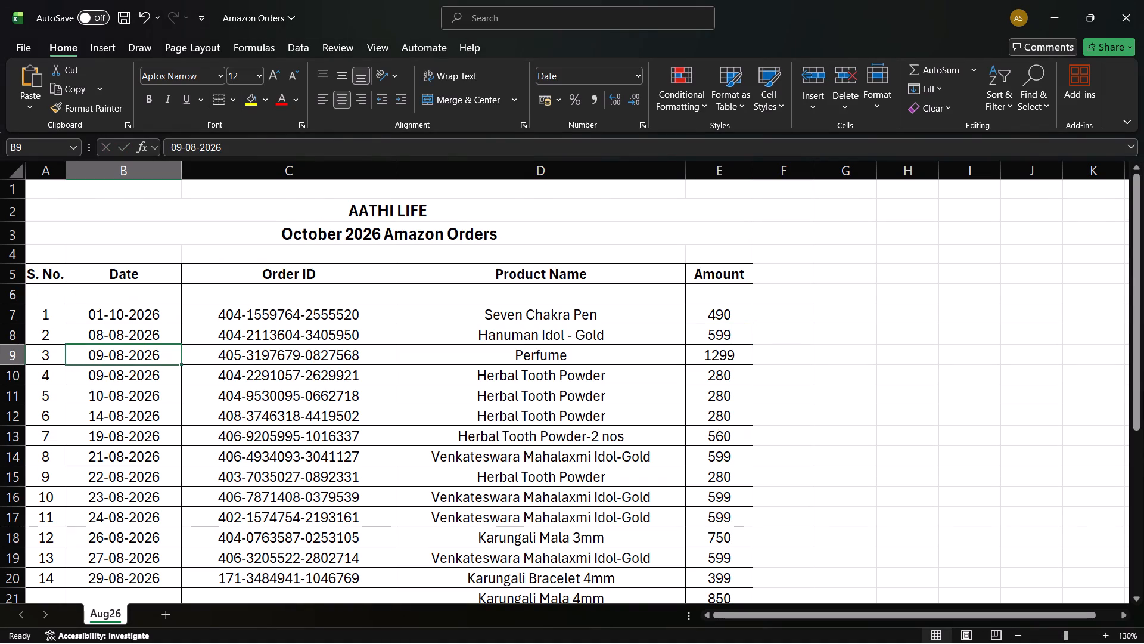
Check the Hanuman Ji idol order's date in Chrome's orders list and set the second order's Date in the workbook to 2-10-26.
{"action": "left_click", "coordinate": [116, 336]}
{"action": "key", "text": "alt+Tab"}
{"action": "scroll", "coordinate": [279, 210], "scroll_direction": "up", "scroll_amount": 6}
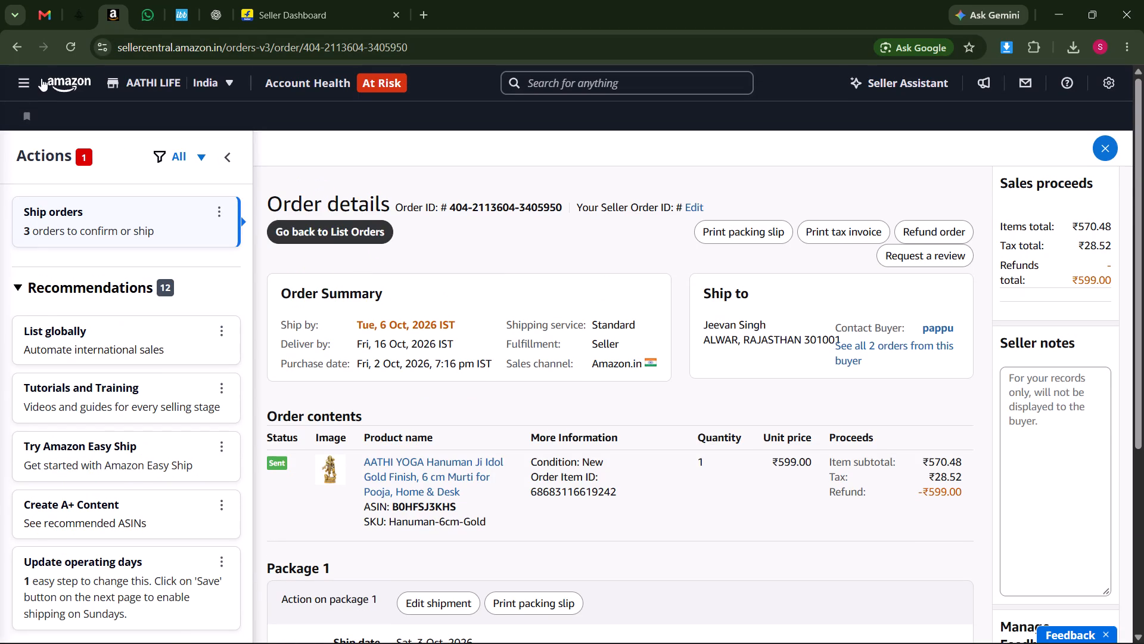
{"action": "left_click", "coordinate": [24, 50]}
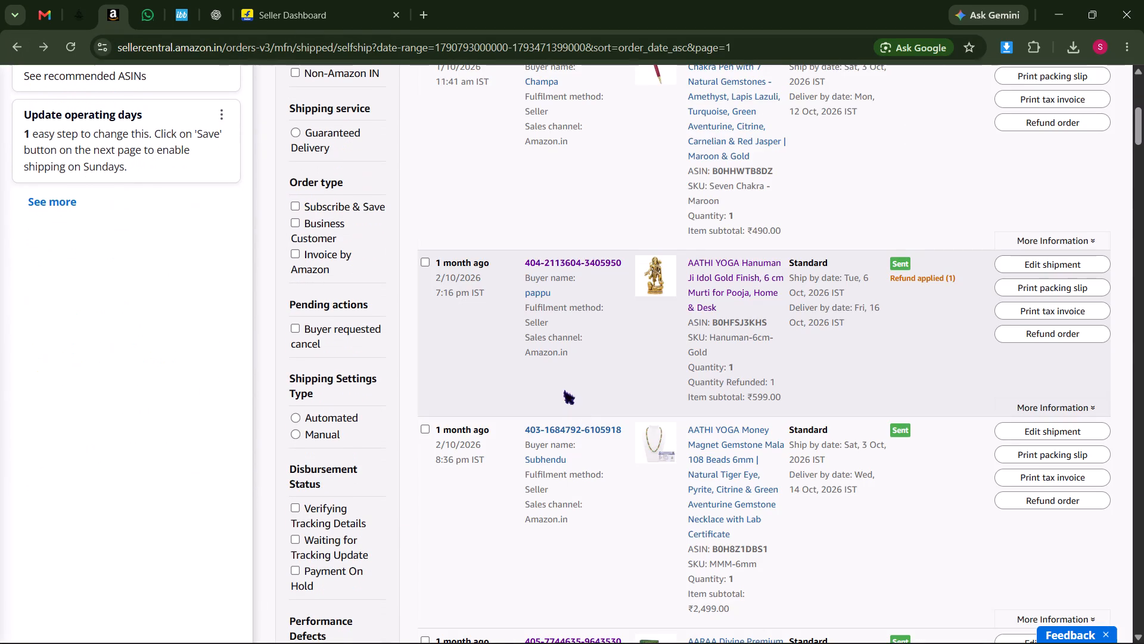
{"action": "scroll", "coordinate": [636, 358], "scroll_direction": "up", "scroll_amount": 3}
{"action": "scroll", "coordinate": [617, 333], "scroll_direction": "down", "scroll_amount": 2}
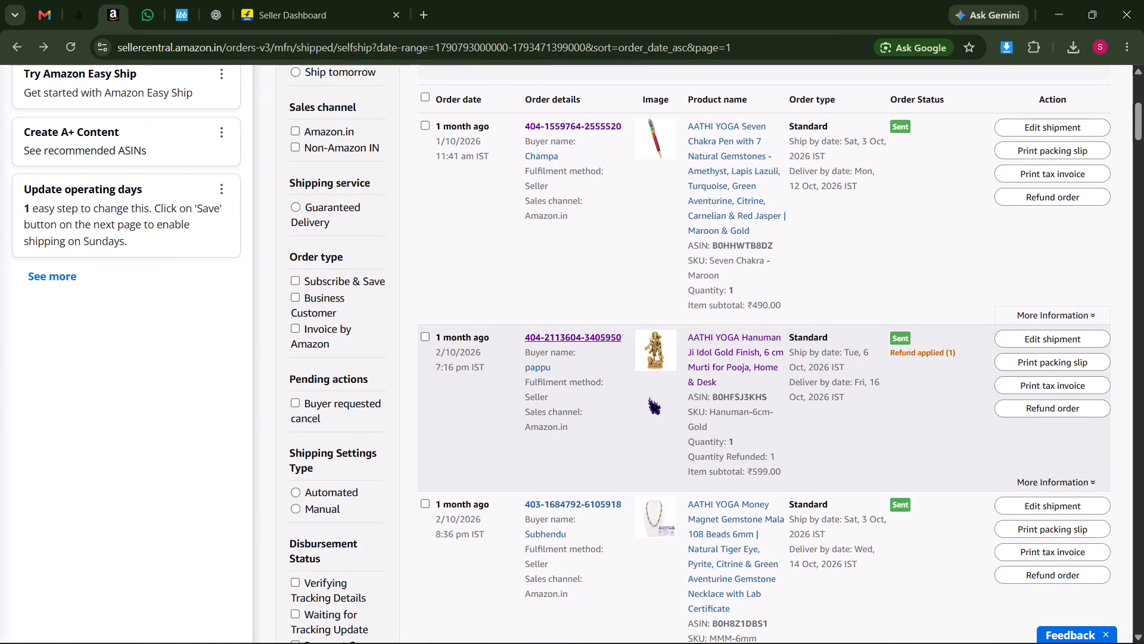
{"action": "scroll", "coordinate": [602, 392], "scroll_direction": "down", "scroll_amount": 1}
{"action": "scroll", "coordinate": [621, 307], "scroll_direction": "up", "scroll_amount": 1}
{"action": "key", "text": "alt+Tab"}
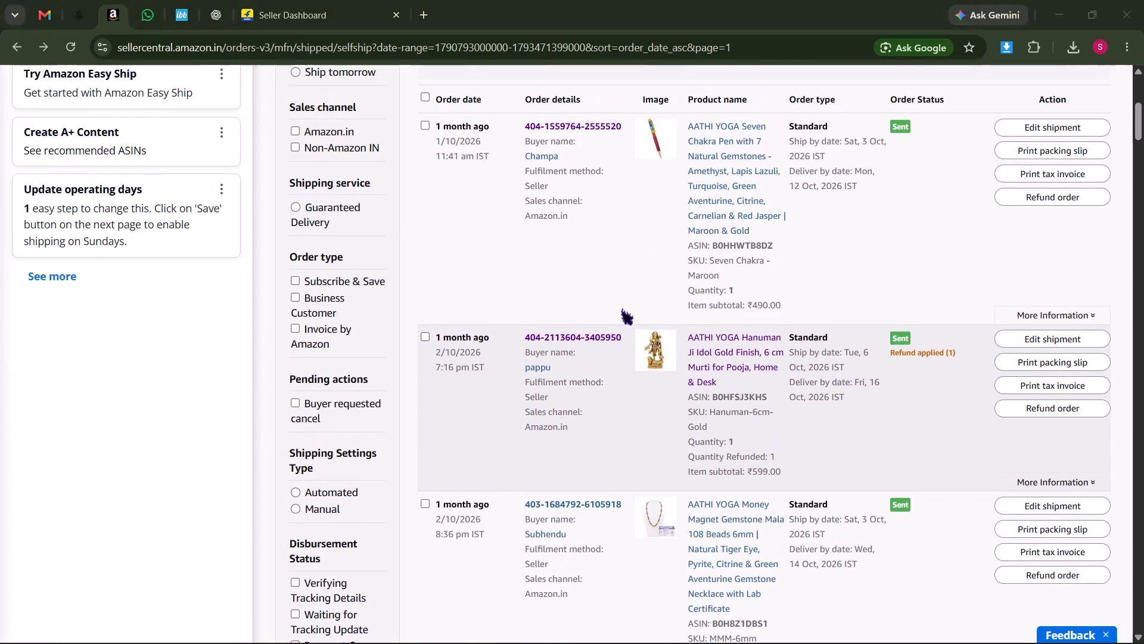
{"action": "type", "text": "2-10-26"}
{"action": "key", "text": "Return"}
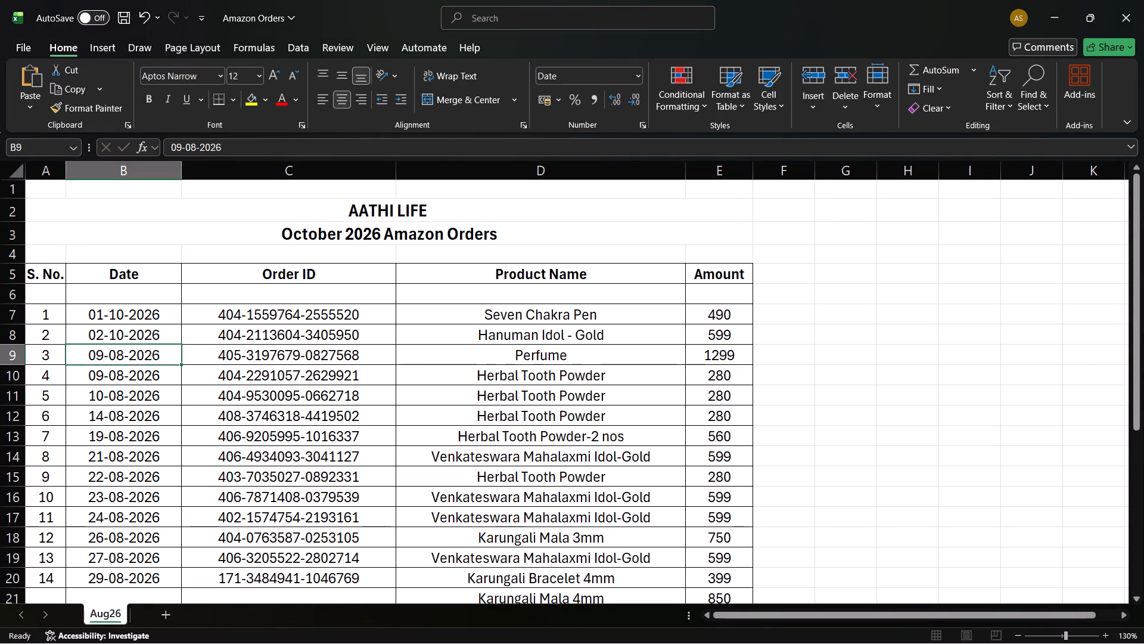
Check the Money Magnet Mala order's date in Chrome and fill the third order's Date in the workbook from the cell above.
{"action": "key", "text": "alt+Tab"}
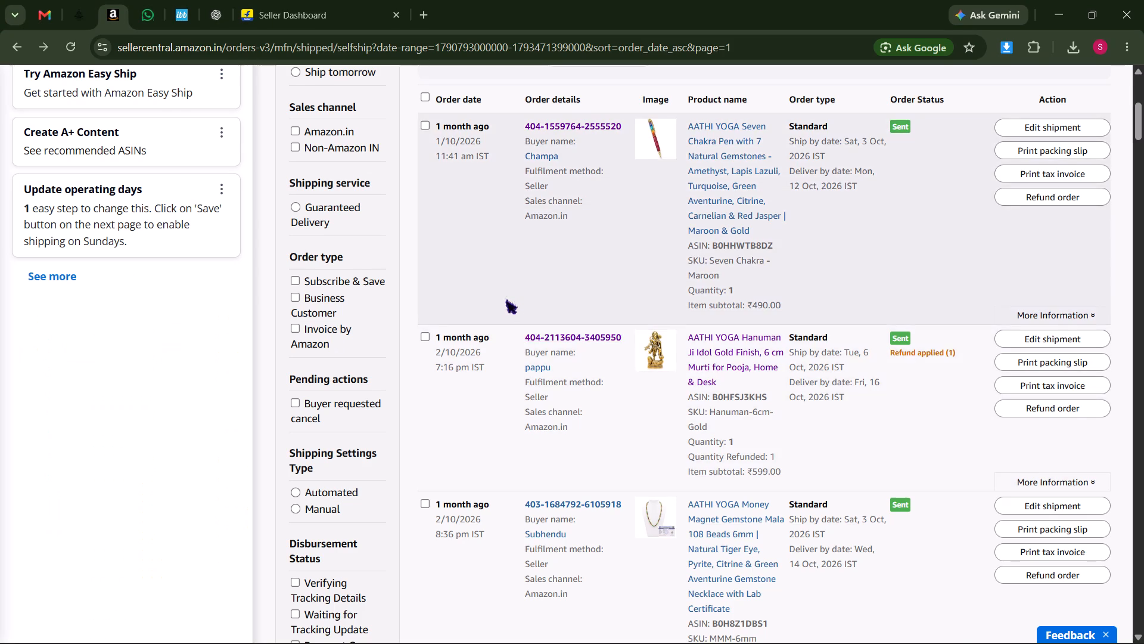
{"action": "scroll", "coordinate": [505, 296], "scroll_direction": "up", "scroll_amount": 2}
{"action": "scroll", "coordinate": [505, 296], "scroll_direction": "down", "scroll_amount": 6}
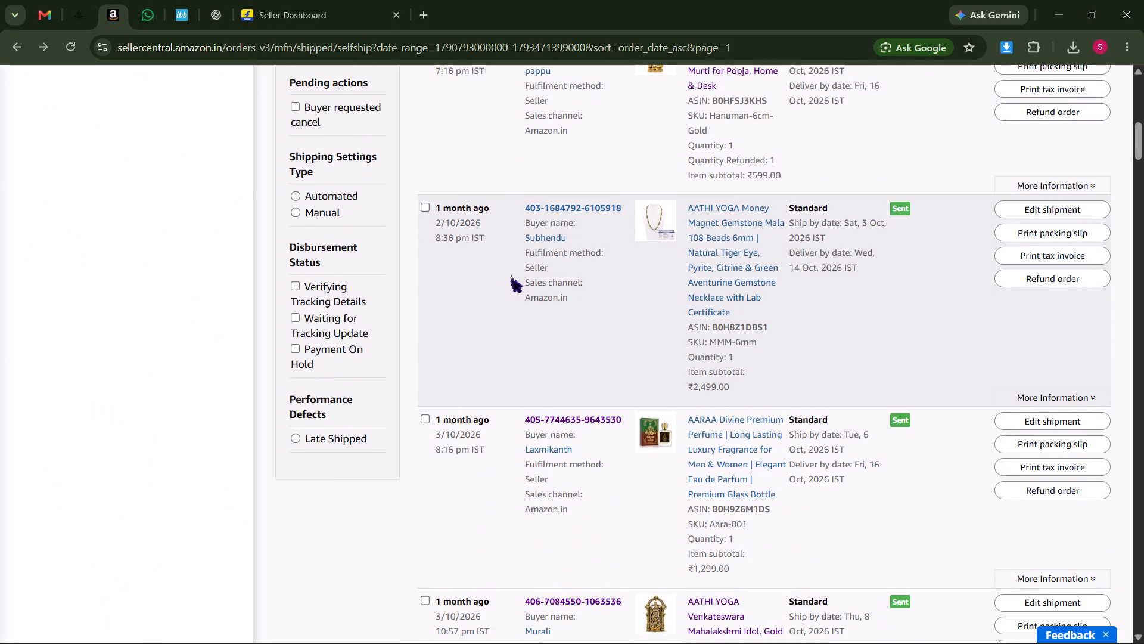
{"action": "key", "text": "alt+Tab"}
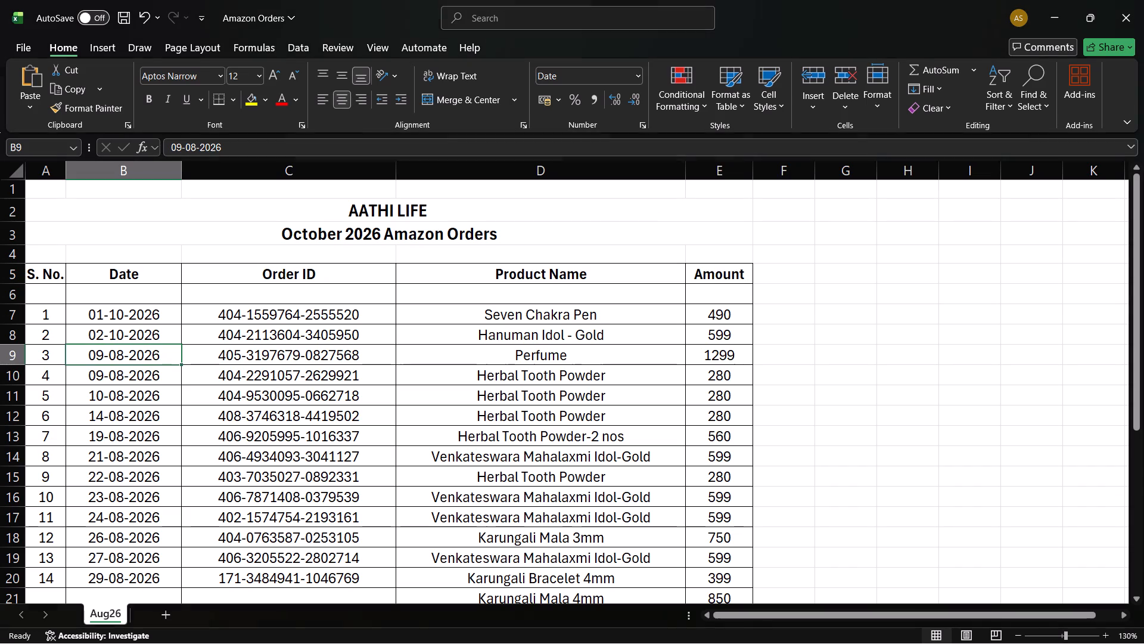
{"action": "key", "text": "ctrl+d"}
{"action": "key", "text": "Tab"}
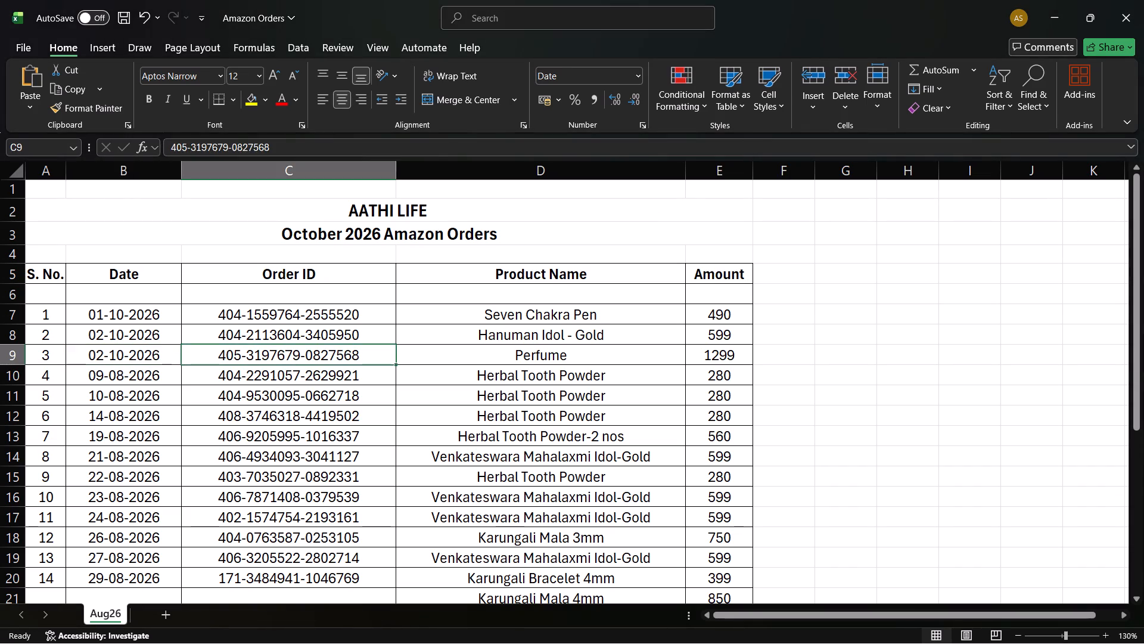
Return to the orders list in Chrome and open the details page of the Money Magnet Gemstone Mala order dated 2/10/2026.
{"action": "key", "text": "alt+Tab"}
{"action": "scroll", "coordinate": [605, 346], "scroll_direction": "up", "scroll_amount": 2}
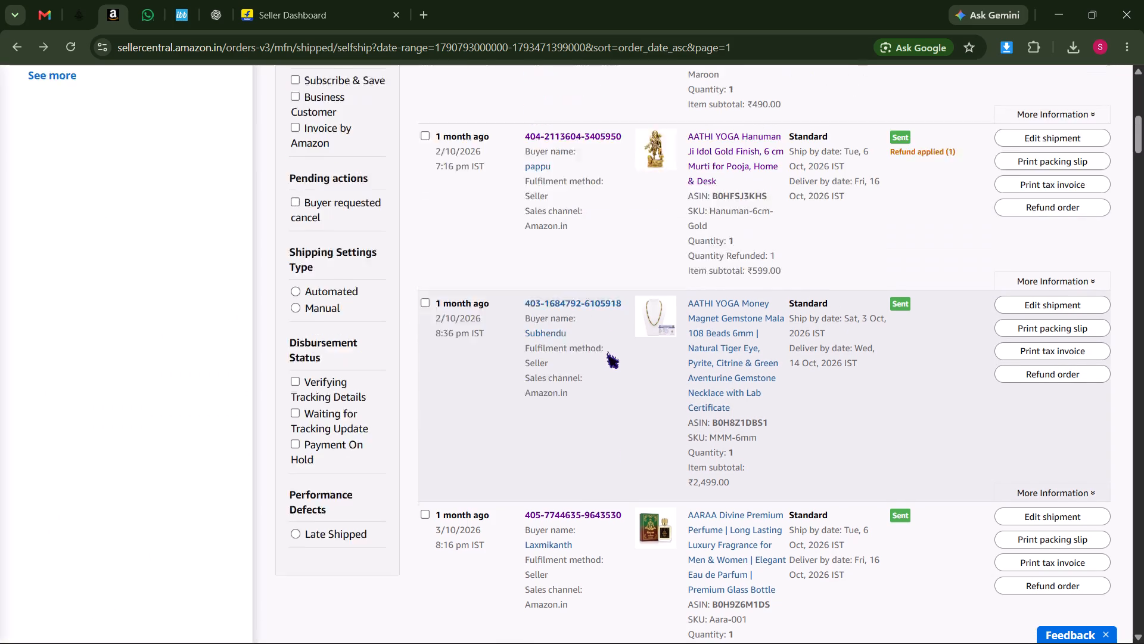
{"action": "scroll", "coordinate": [607, 351], "scroll_direction": "up", "scroll_amount": 3}
{"action": "scroll", "coordinate": [607, 351], "scroll_direction": "down", "scroll_amount": 3}
{"action": "left_click", "coordinate": [582, 352]}
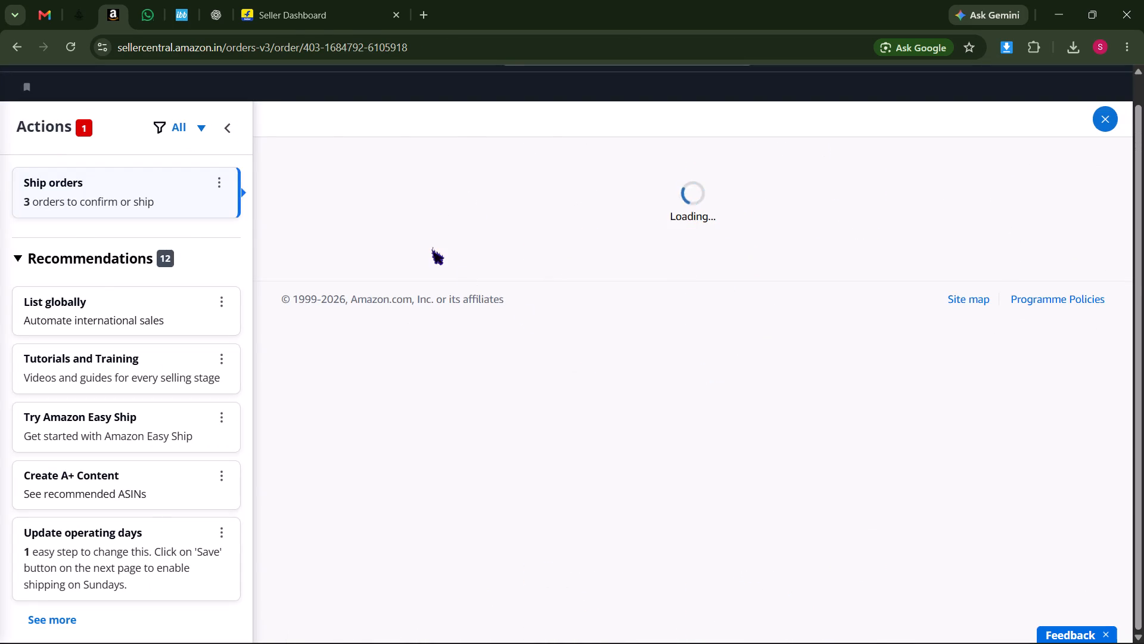
Copy the full order ID from the order details heading into the workbook's third Order ID cell, keeping the cell's own formatting.
{"action": "scroll", "coordinate": [559, 212], "scroll_direction": "up", "scroll_amount": 2}
{"action": "scroll", "coordinate": [608, 236], "scroll_direction": "up", "scroll_amount": 1}
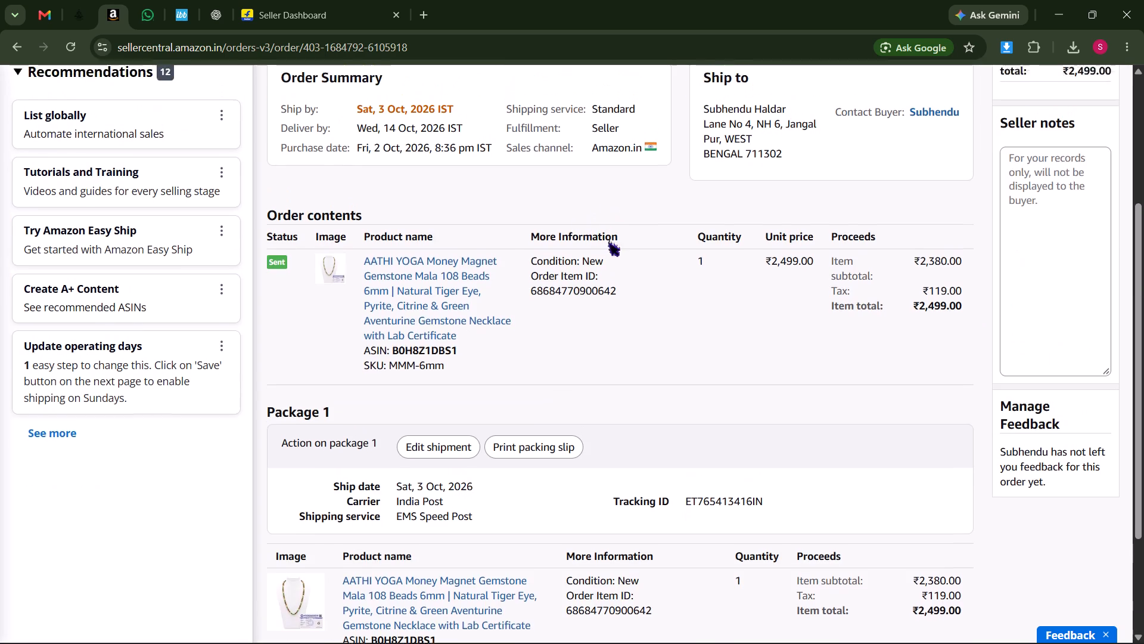
{"action": "scroll", "coordinate": [608, 239], "scroll_direction": "up", "scroll_amount": 1}
{"action": "left_click_drag", "start_coordinate": [564, 133], "coordinate": [529, 219]}
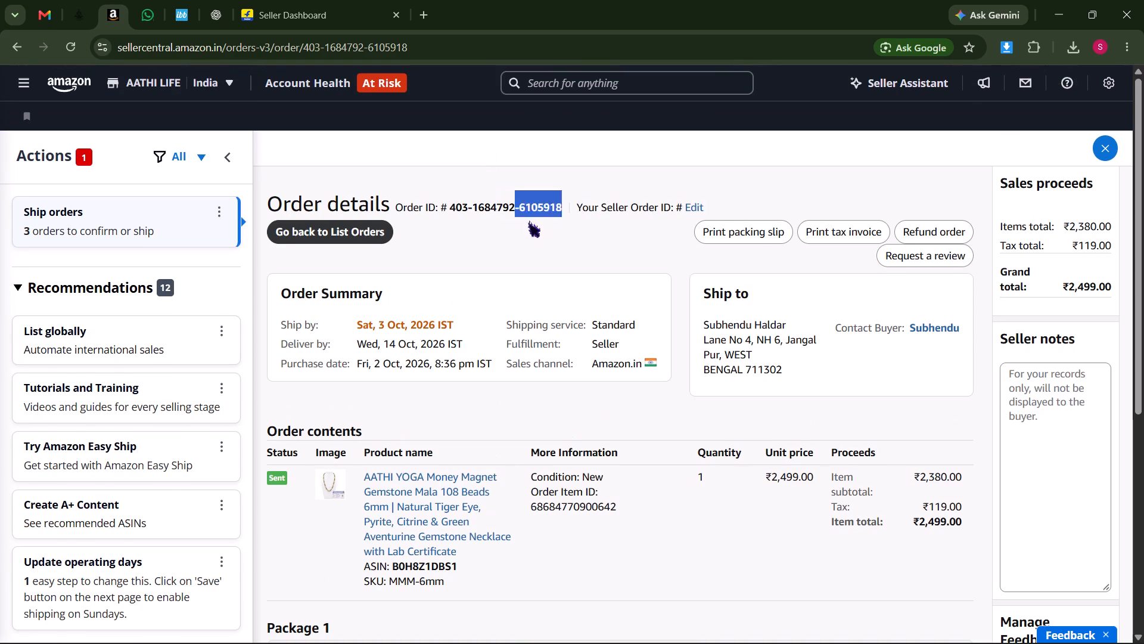
{"action": "left_click_drag", "start_coordinate": [529, 219], "coordinate": [450, 203]}
{"action": "key", "text": "ctrl+c"}
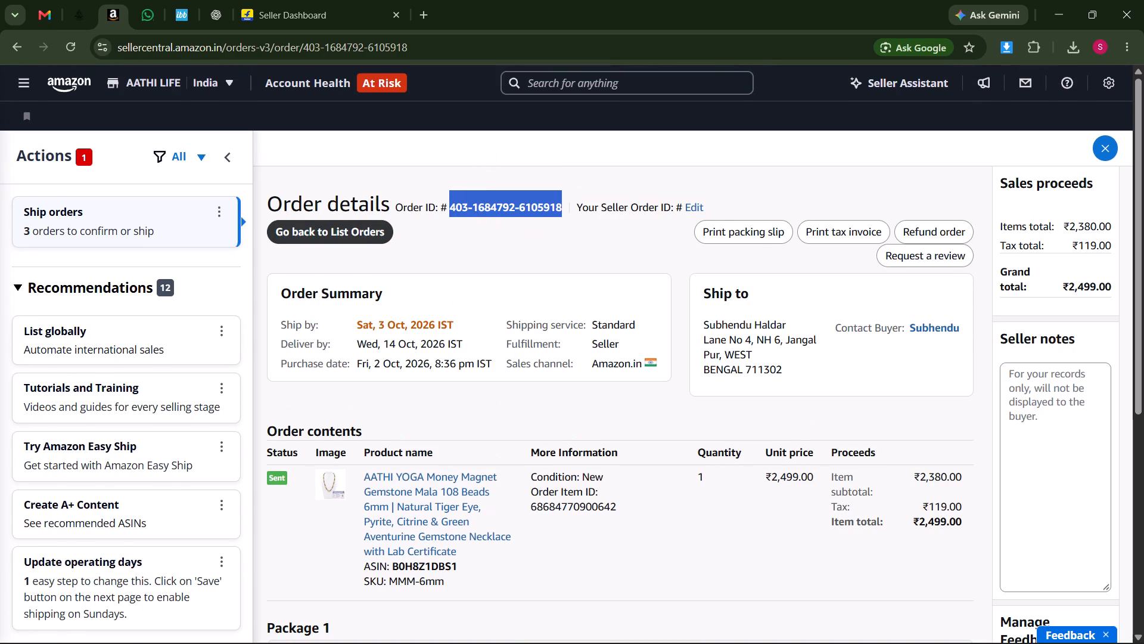
{"action": "key", "text": "alt+Tab"}
{"action": "key", "text": "ctrl+v"}
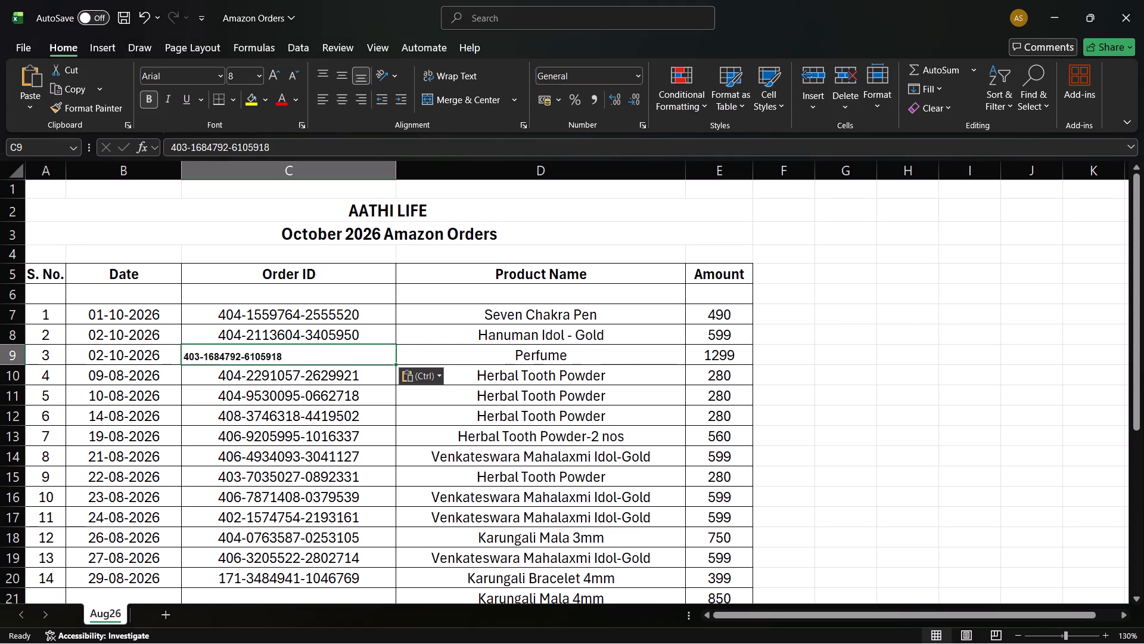
{"action": "left_click", "coordinate": [436, 374]}
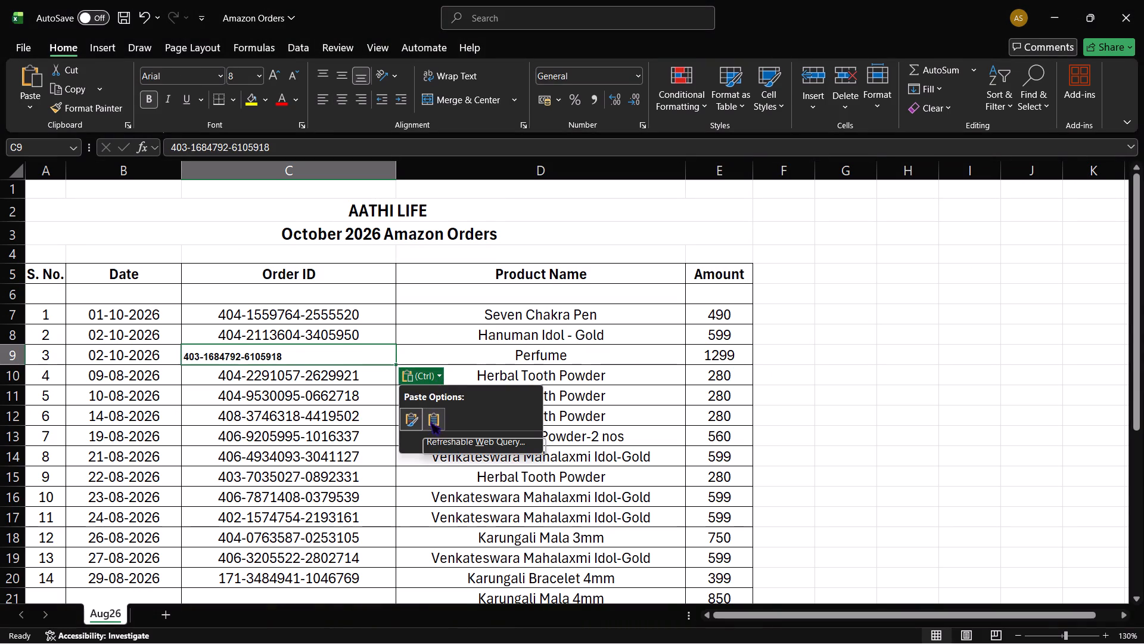
{"action": "left_click", "coordinate": [430, 416]}
{"action": "key", "text": "Tab"}
Check the order's product details in Chrome and enter "Money Magnet Mala" as the third order's Product Name in the workbook.
{"action": "key", "text": "alt+Tab"}
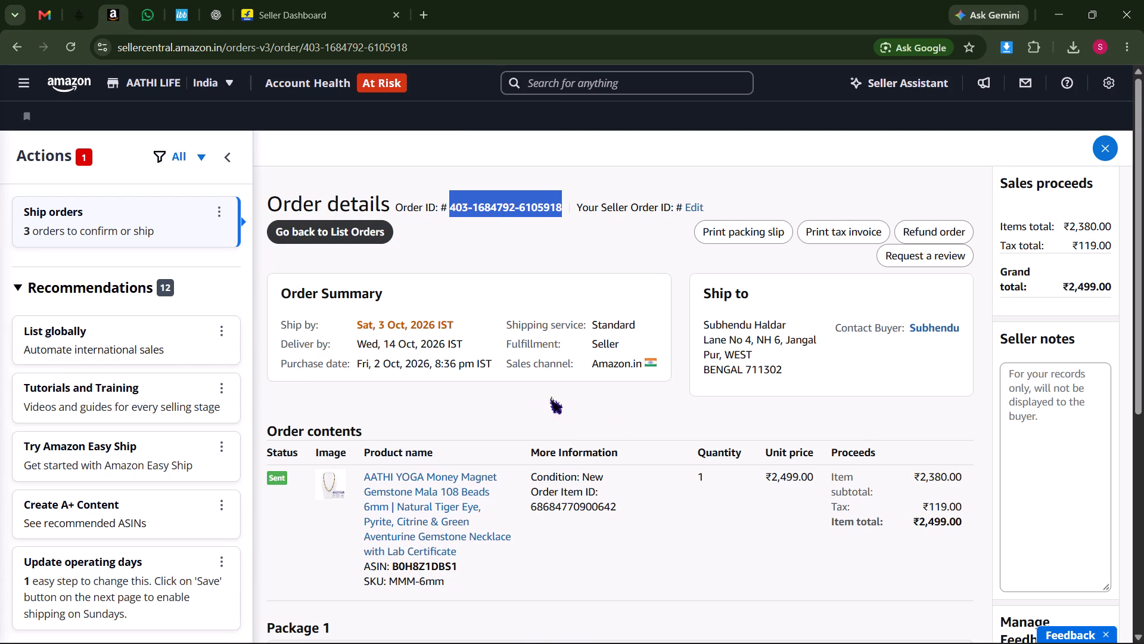
{"action": "scroll", "coordinate": [468, 376], "scroll_direction": "down", "scroll_amount": 2}
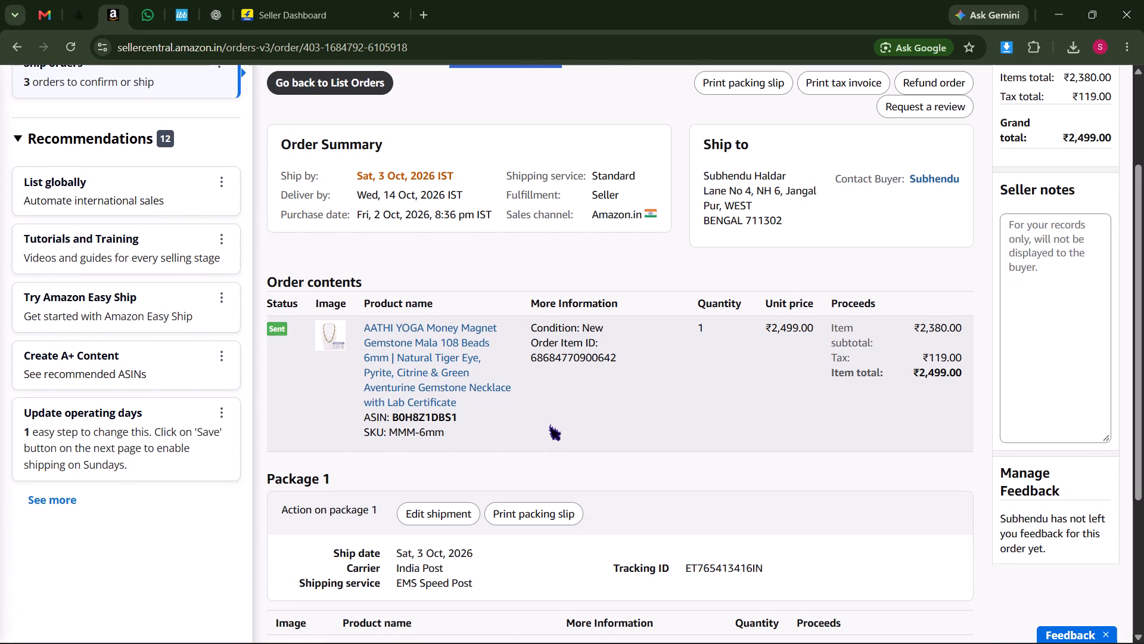
{"action": "key", "text": "alt+Tab"}
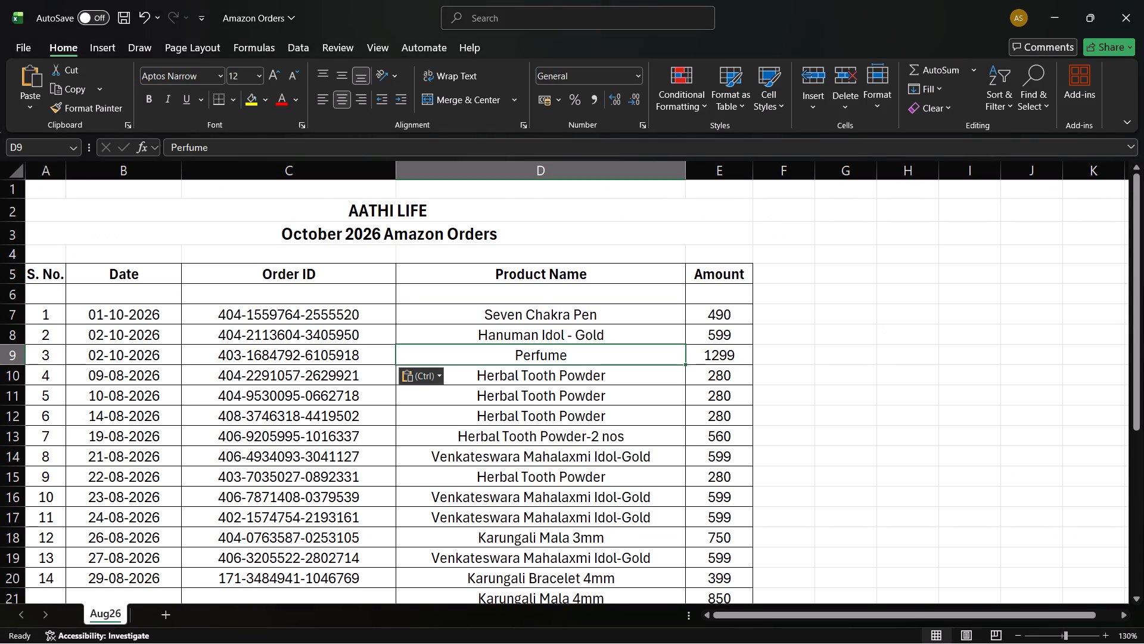
{"action": "type", "text": "Money Magnet"}
{"action": "key", "text": "space"}
{"action": "type", "text": "Mala"}
{"action": "key", "text": "Tab"}
Check the mala's unit price in Chrome and set the third order's Amount in the workbook to 2499.
{"action": "key", "text": "alt+Tab"}
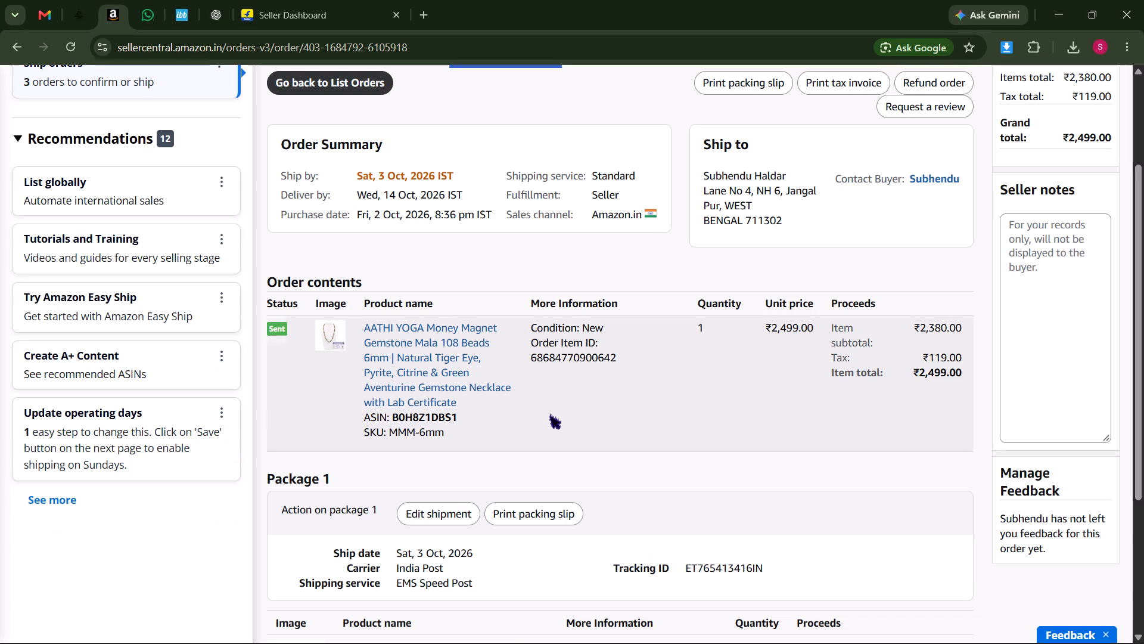
{"action": "key", "text": "alt+Tab"}
{"action": "type", "text": "2499"}
{"action": "key", "text": "Return"}
Go back to Chrome's orders list, check the perfume order's date and set the fourth order's Date in the workbook to 3-10-26.
{"action": "scroll", "coordinate": [69, 329], "scroll_direction": "down", "scroll_amount": 1}
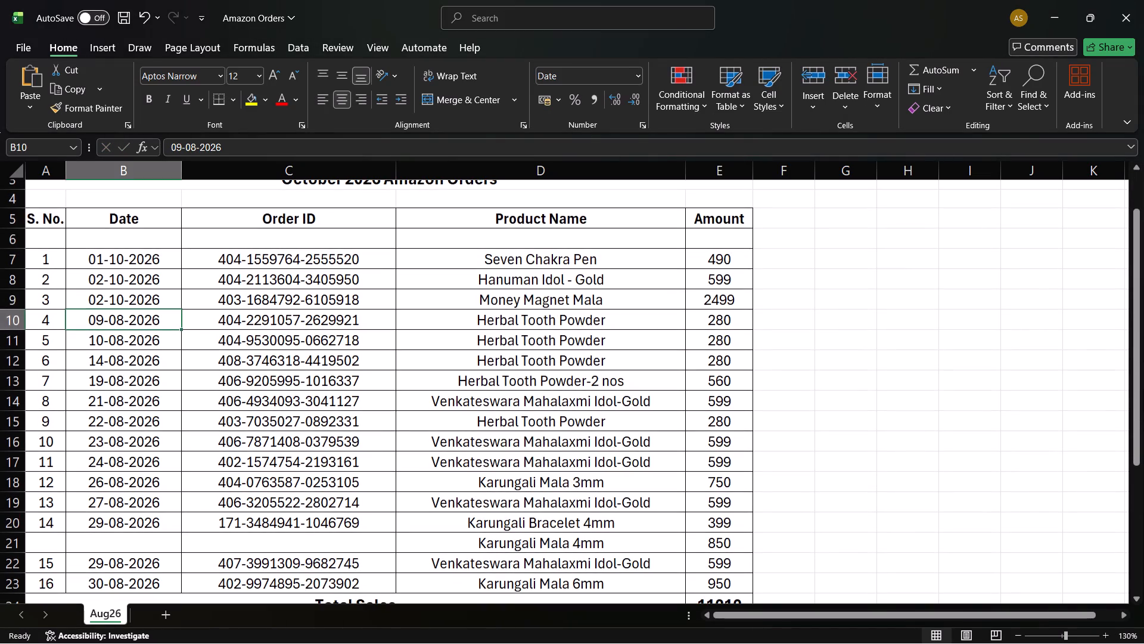
{"action": "key", "text": "alt+Tab"}
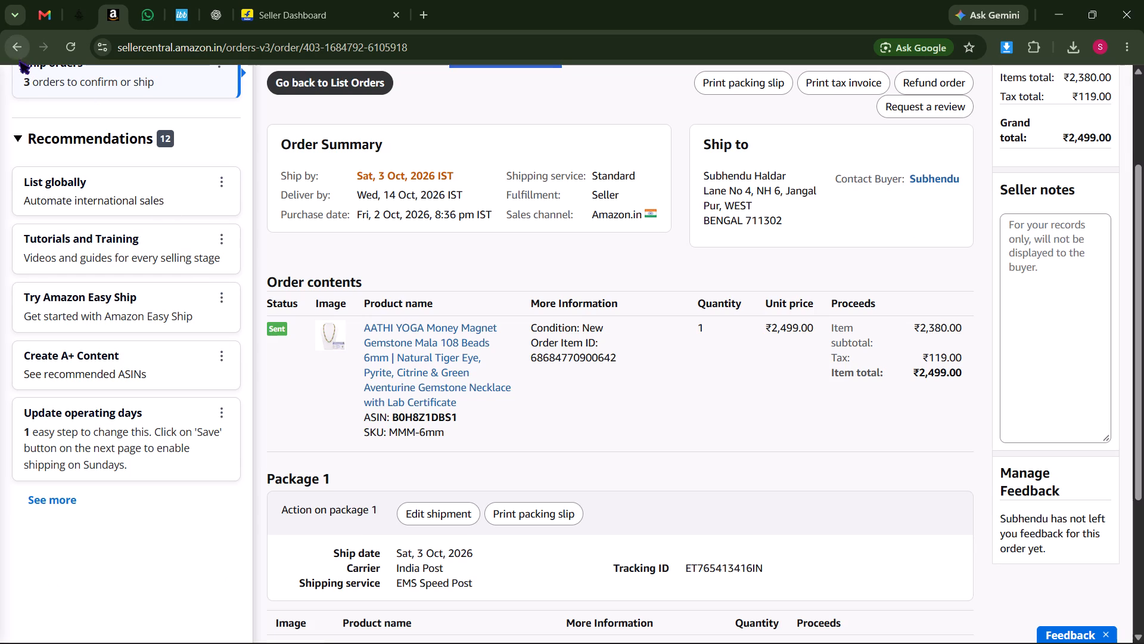
{"action": "left_click", "coordinate": [18, 57]}
{"action": "scroll", "coordinate": [657, 298], "scroll_direction": "up", "scroll_amount": 2}
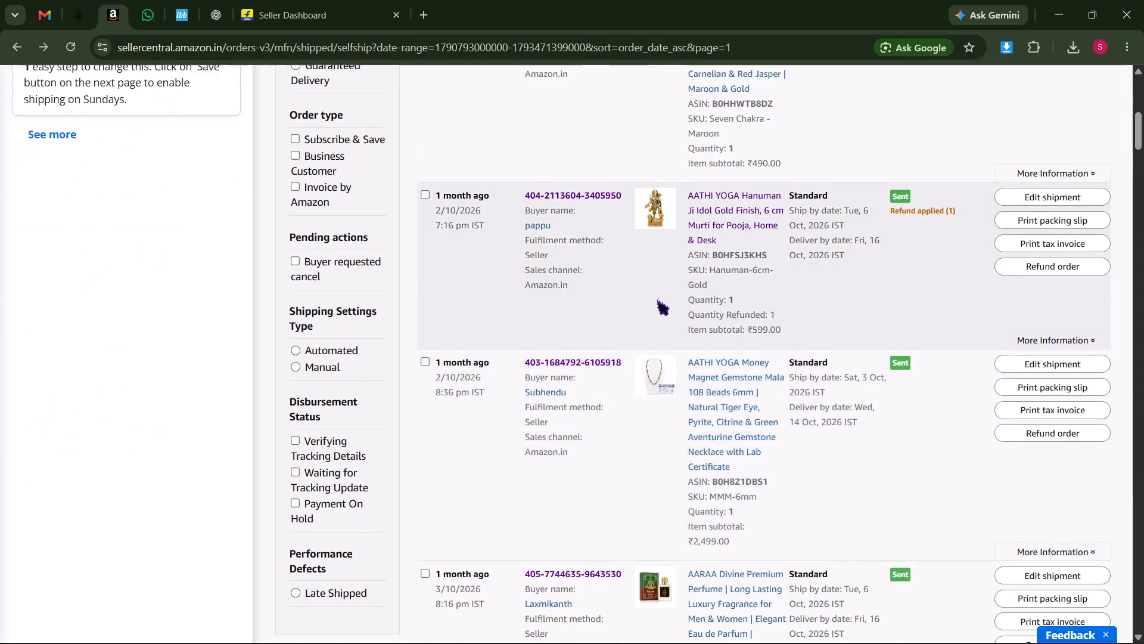
{"action": "scroll", "coordinate": [657, 298], "scroll_direction": "up", "scroll_amount": 1}
{"action": "scroll", "coordinate": [640, 377], "scroll_direction": "down", "scroll_amount": 6}
{"action": "scroll", "coordinate": [593, 313], "scroll_direction": "down", "scroll_amount": 1}
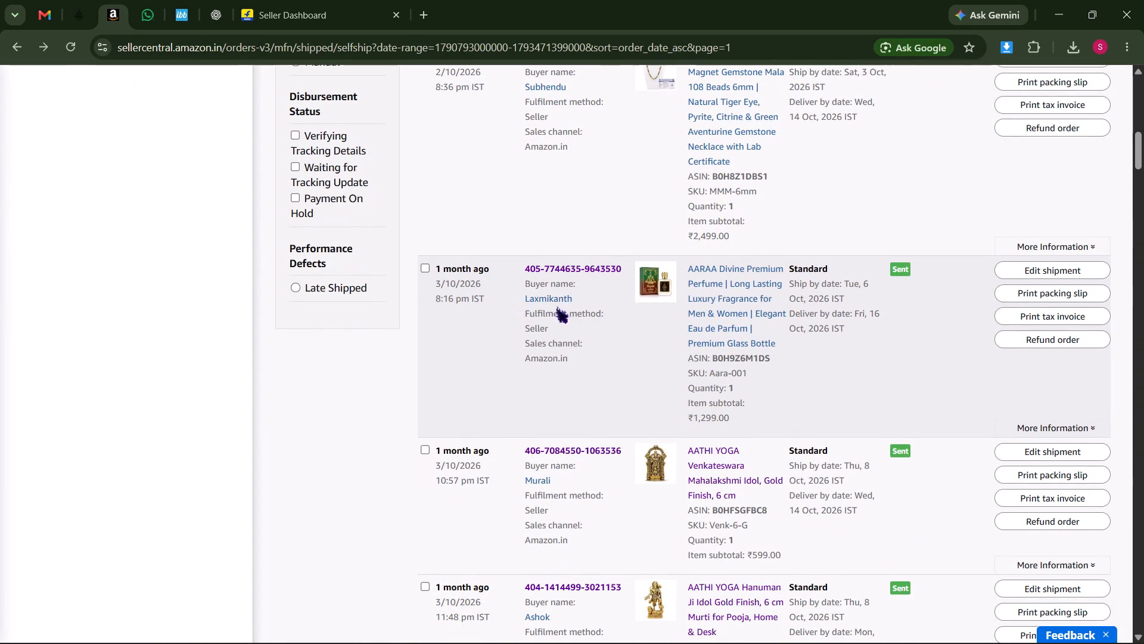
{"action": "key", "text": "alt+Tab"}
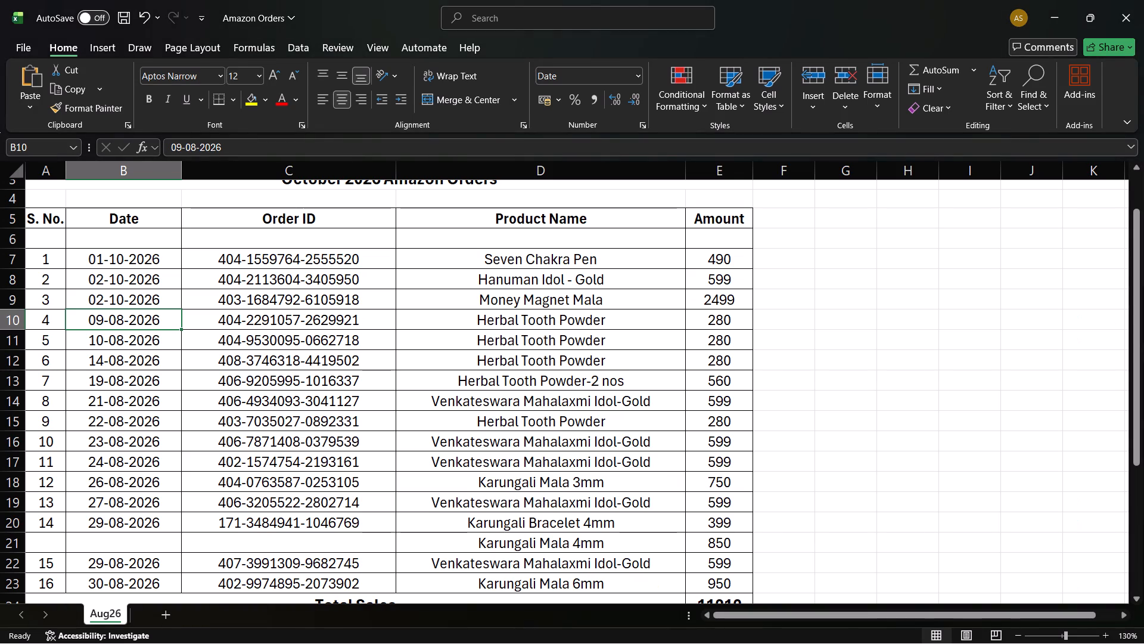
{"action": "type", "text": "3-10-26"}
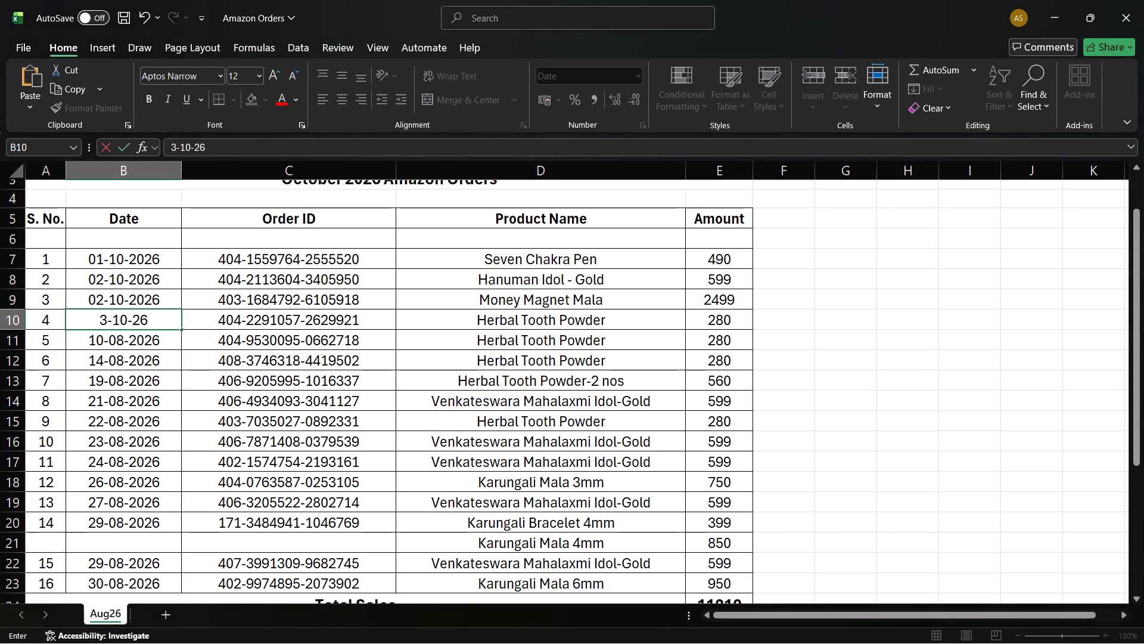
{"action": "key", "text": "Tab"}
Open the perfume order's details in Chrome and copy its full order ID into the workbook's fourth Order ID cell, keeping the cell's own formatting.
{"action": "key", "text": "alt+Tab"}
{"action": "left_click", "coordinate": [588, 271]}
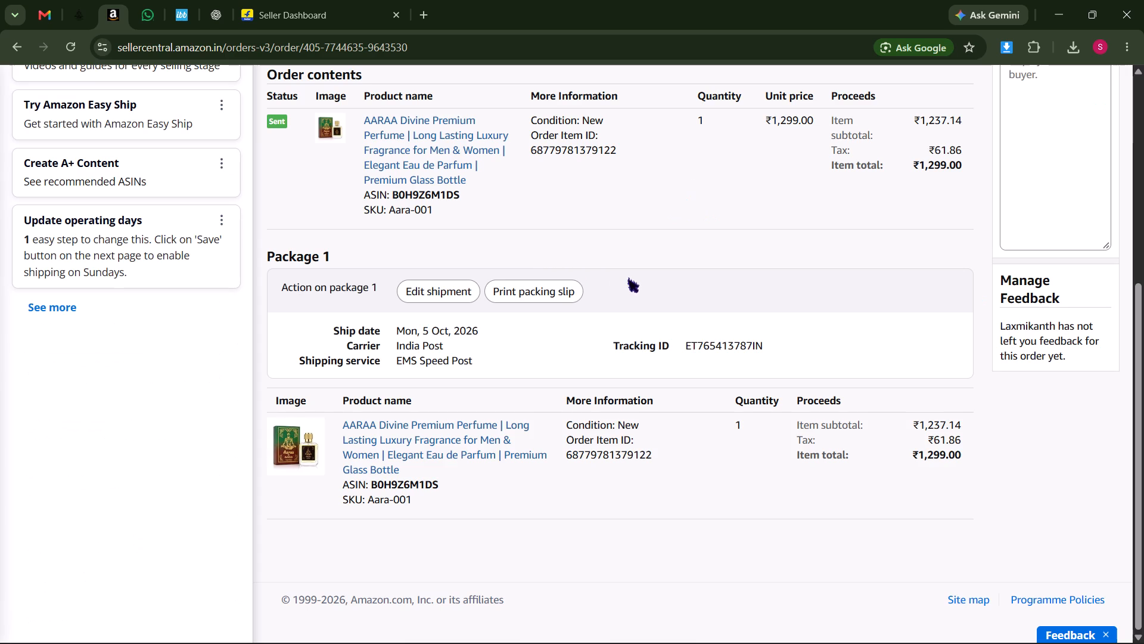
{"action": "scroll", "coordinate": [605, 268], "scroll_direction": "up", "scroll_amount": 2}
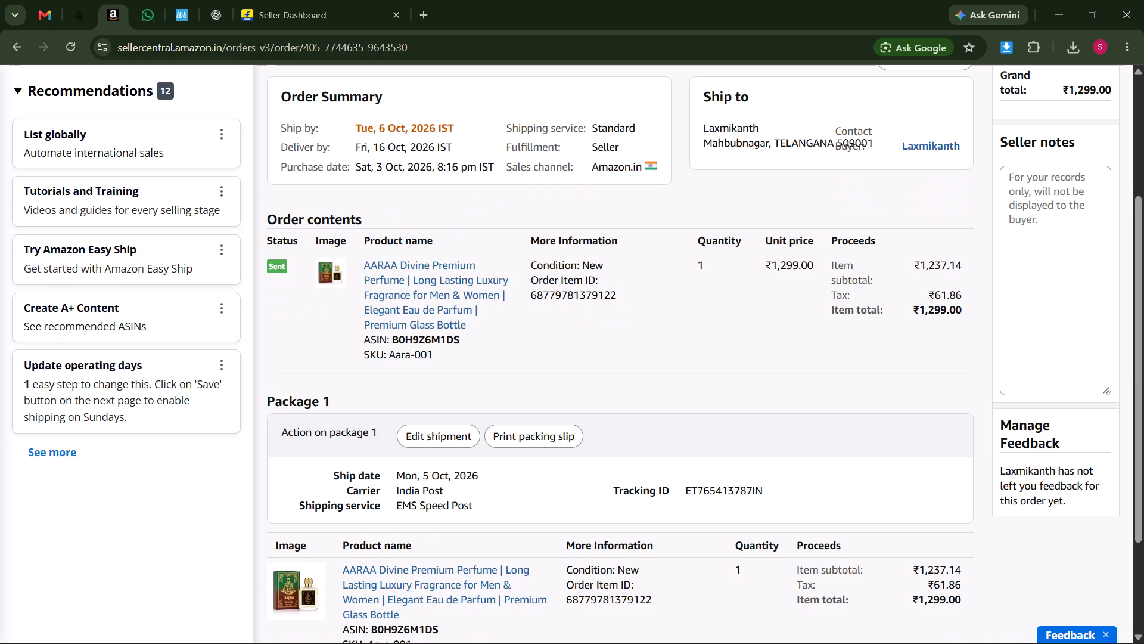
{"action": "scroll", "coordinate": [526, 306], "scroll_direction": "up", "scroll_amount": 2}
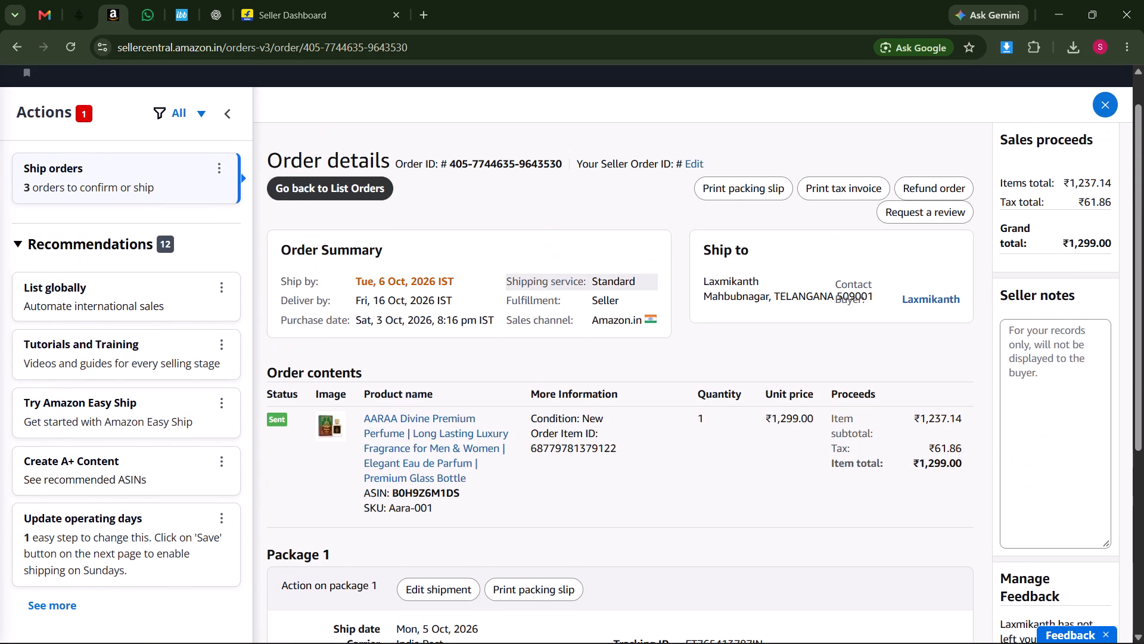
{"action": "double_click", "coordinate": [558, 159]}
{"action": "left_click", "coordinate": [531, 215]}
{"action": "left_click_drag", "start_coordinate": [563, 160], "coordinate": [453, 205]}
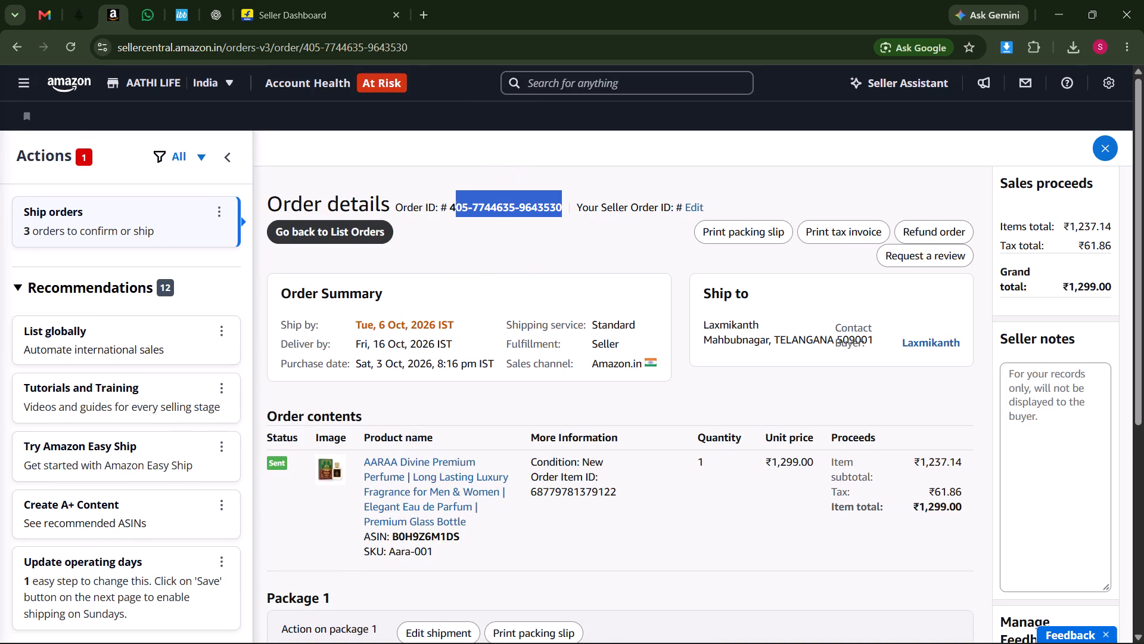
{"action": "key", "text": "shift+Left"}
{"action": "key", "text": "ctrl+c"}
{"action": "key", "text": "alt+Tab"}
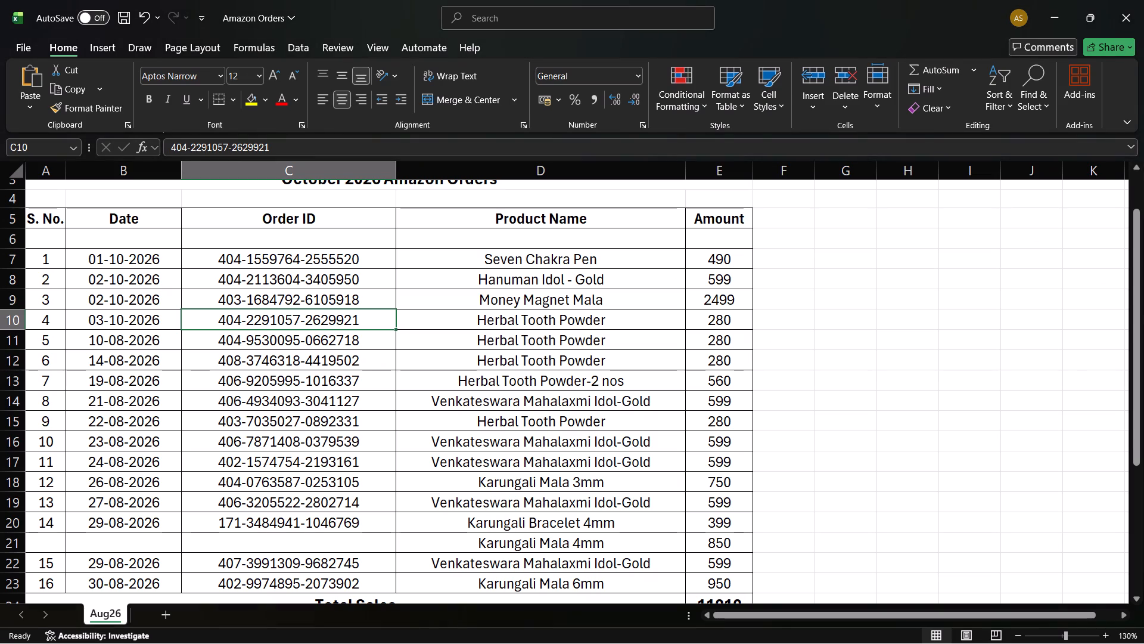
{"action": "key", "text": "ctrl+v"}
{"action": "left_click", "coordinate": [415, 344]}
{"action": "left_click", "coordinate": [434, 380]}
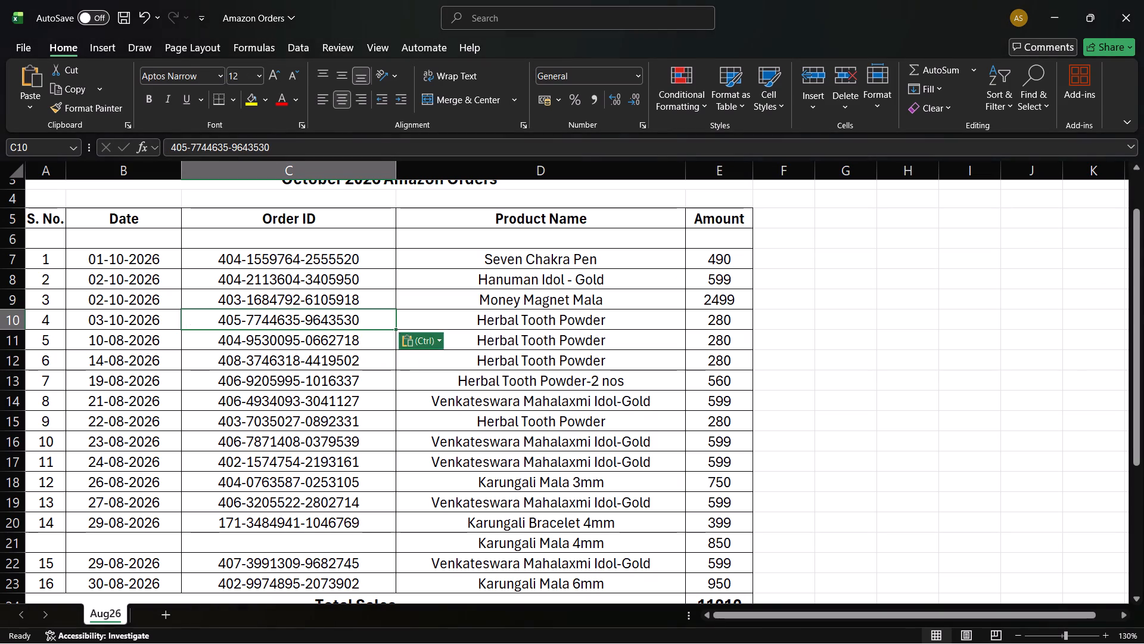
{"action": "key", "text": "Tab"}
Check the perfume order's product details in Chrome and enter "AARAA Perfume" as the fourth order's Product Name in the workbook.
{"action": "key", "text": "alt+Tab"}
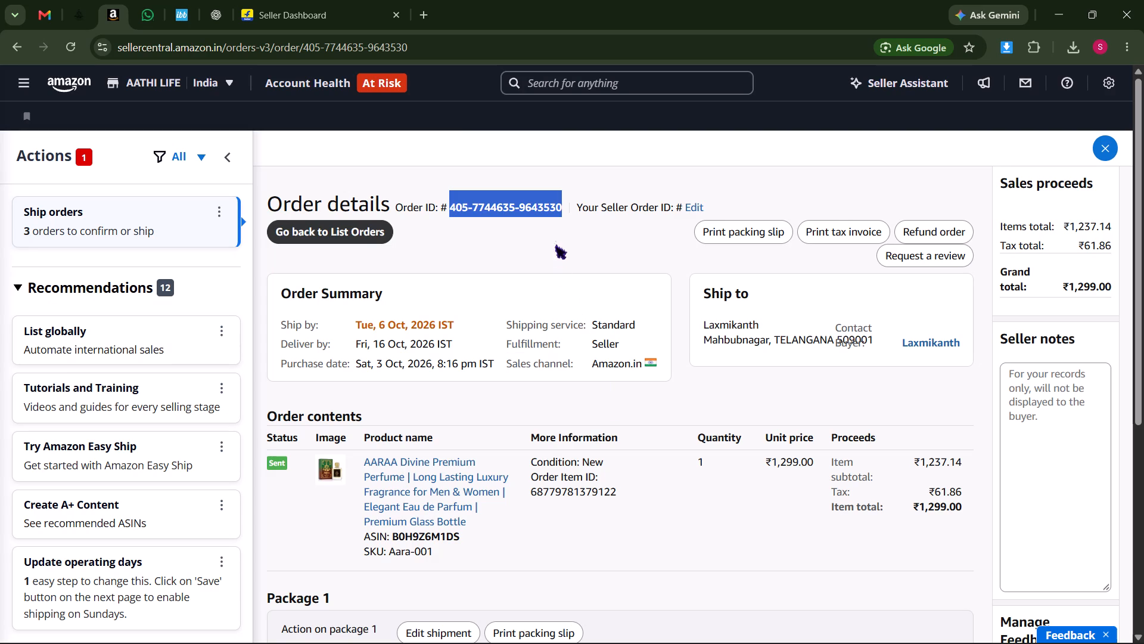
{"action": "left_click", "coordinate": [555, 241]}
{"action": "key", "text": "alt+Tab"}
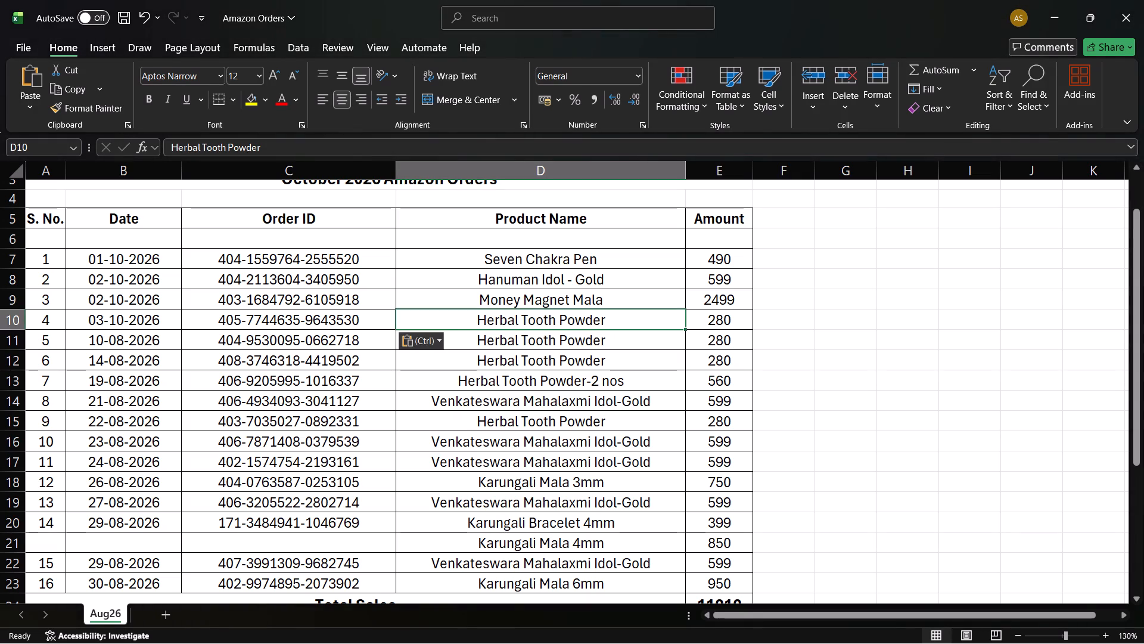
{"action": "type", "text": "AARAA Perfume"}
{"action": "key", "text": "Tab"}
Check the perfume's unit price in Chrome and set the fourth order's Amount in the workbook to 1299.
{"action": "key", "text": "alt+Tab"}
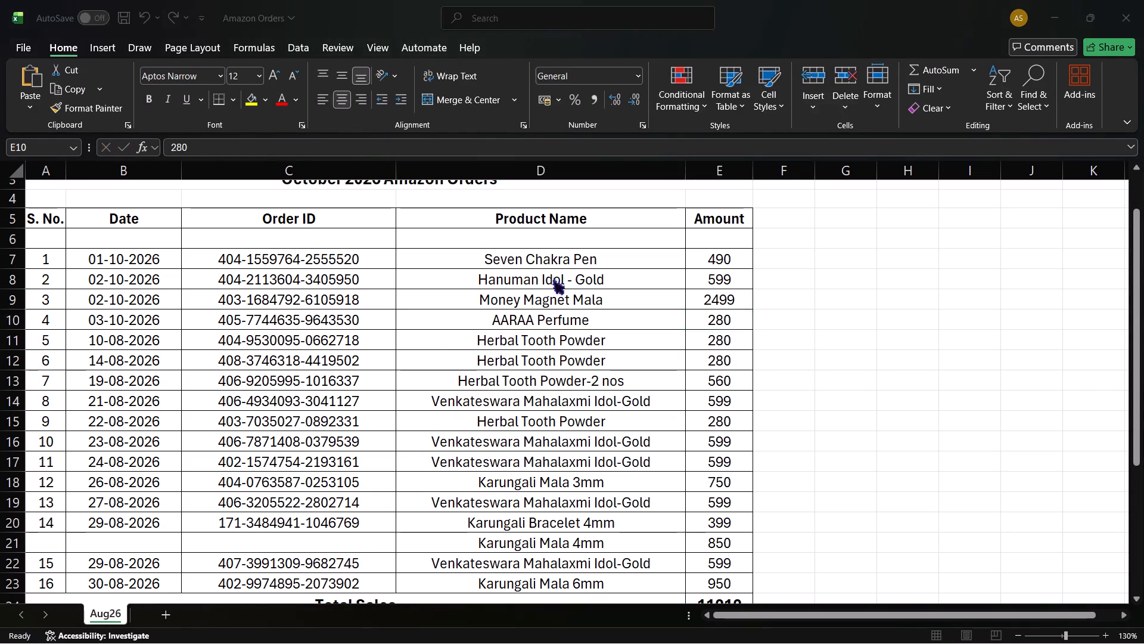
{"action": "key", "text": "alt+Tab"}
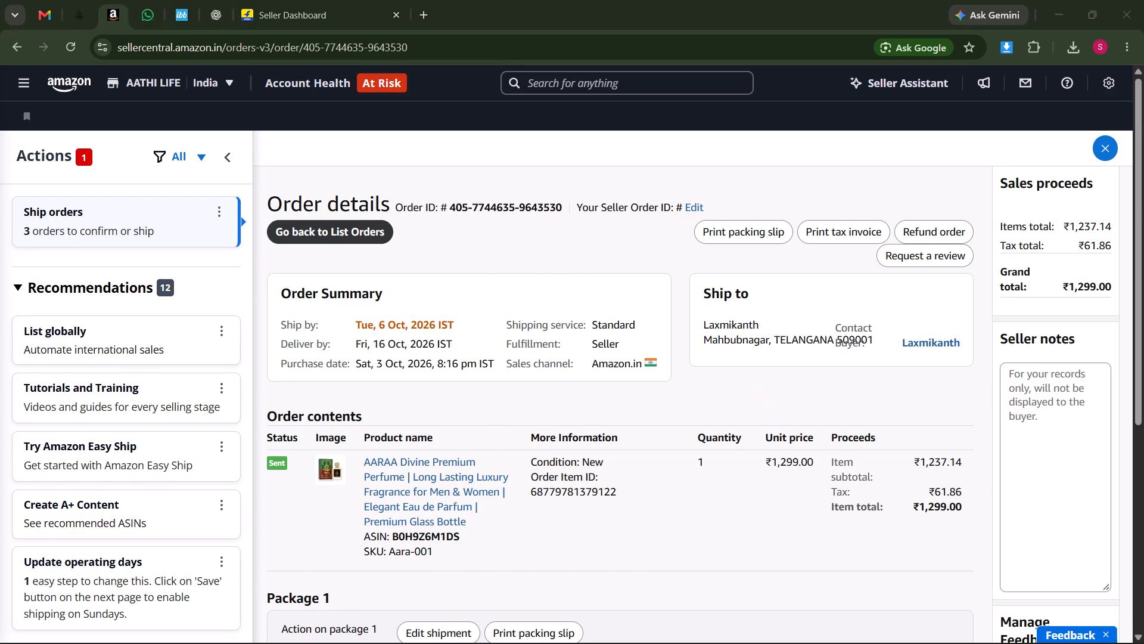
{"action": "type", "text": "1299"}
{"action": "key", "text": "Return"}
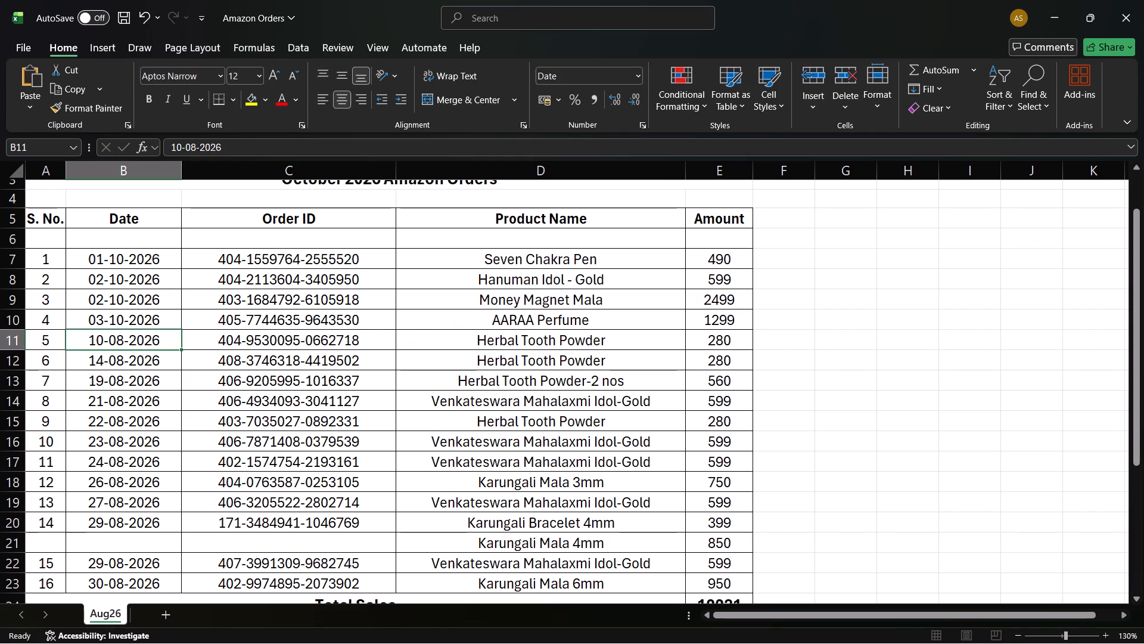
Return to Chrome's orders list, check the Venkateswara idol order's date and fill the workbook's fifth Date cell with 03-10-2026 from the row above.
{"action": "key", "text": "alt+Tab"}
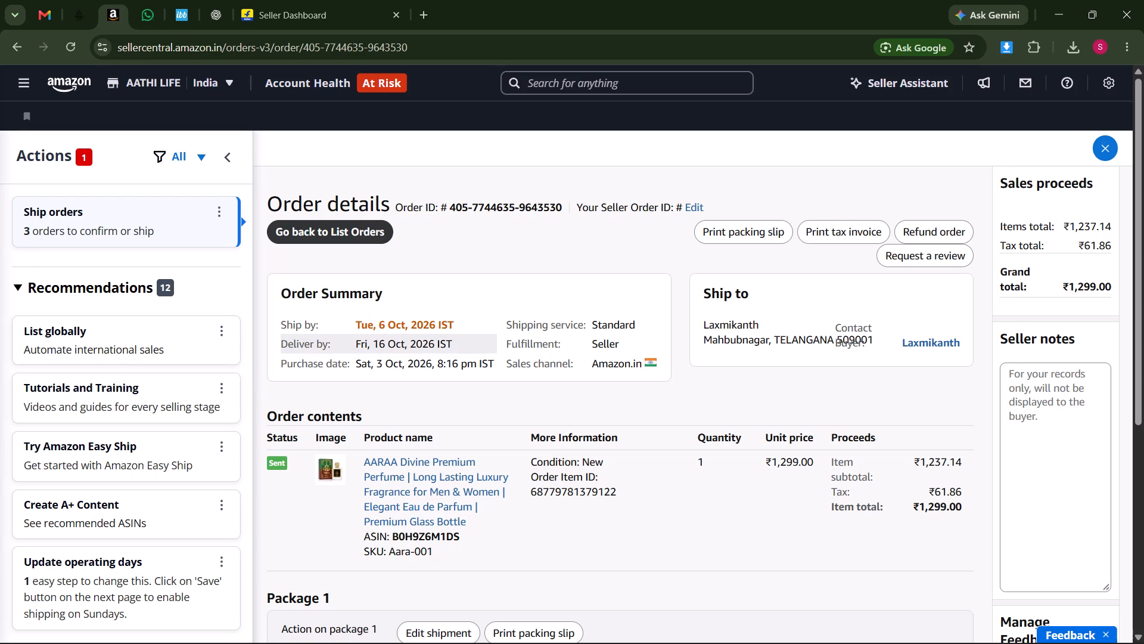
{"action": "left_click", "coordinate": [14, 54]}
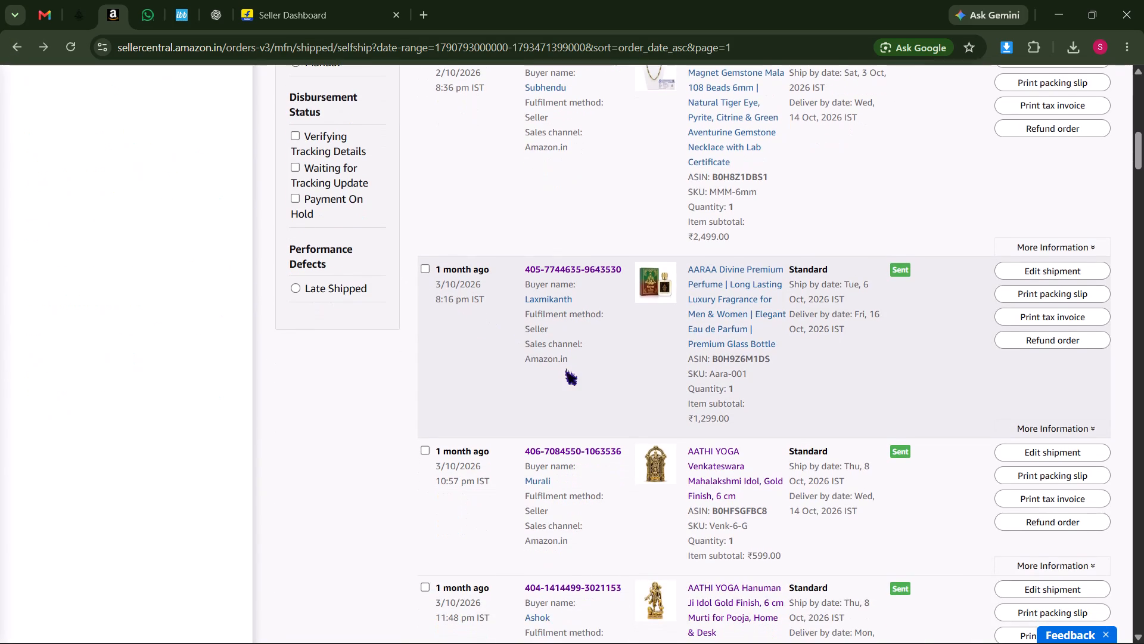
{"action": "scroll", "coordinate": [651, 345], "scroll_direction": "down", "scroll_amount": 2}
{"action": "key", "text": "alt+Tab"}
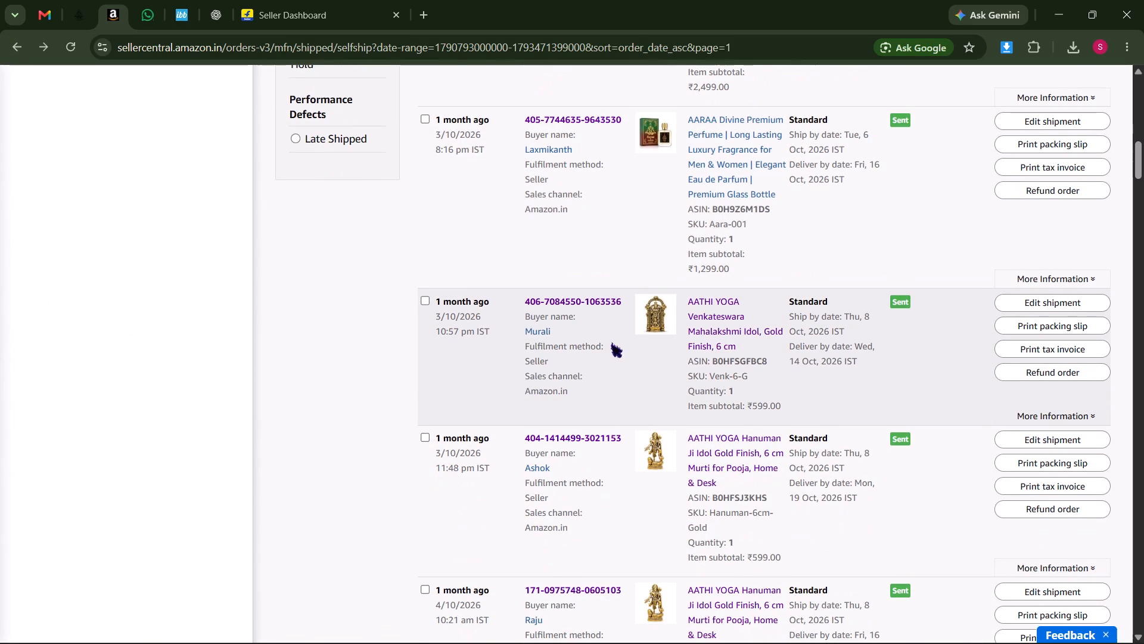
{"action": "key", "text": "ctrl+d"}
{"action": "key", "text": "Tab"}
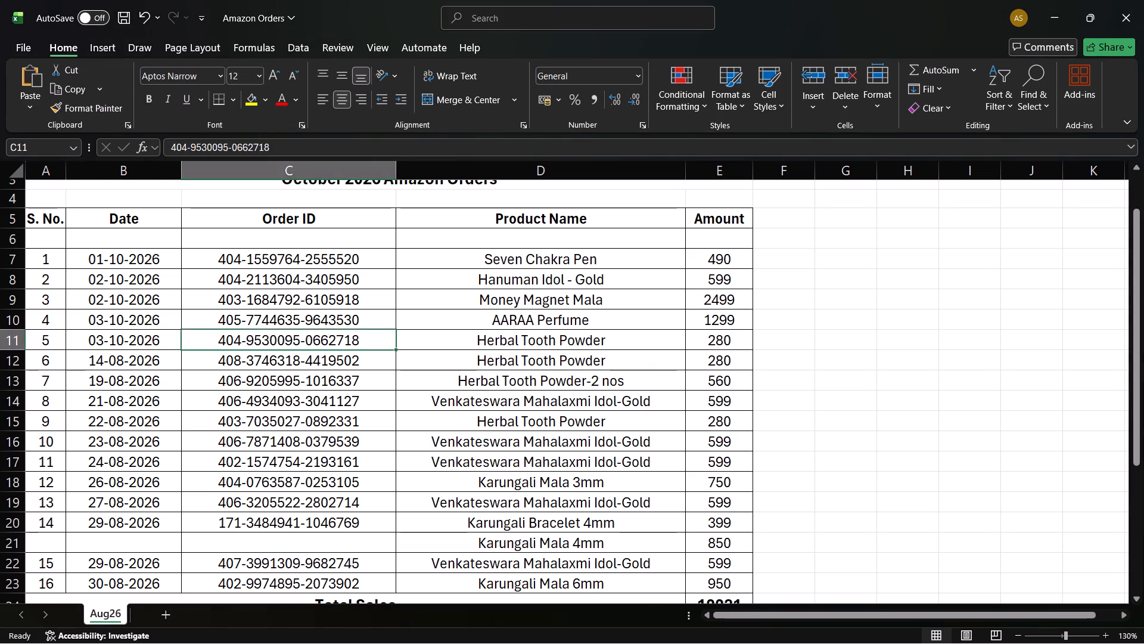
Open the Venkateswara idol order's details in Chrome and copy its full order ID into the workbook's fifth Order ID cell, keeping the cell's own formatting.
{"action": "key", "text": "alt+Tab"}
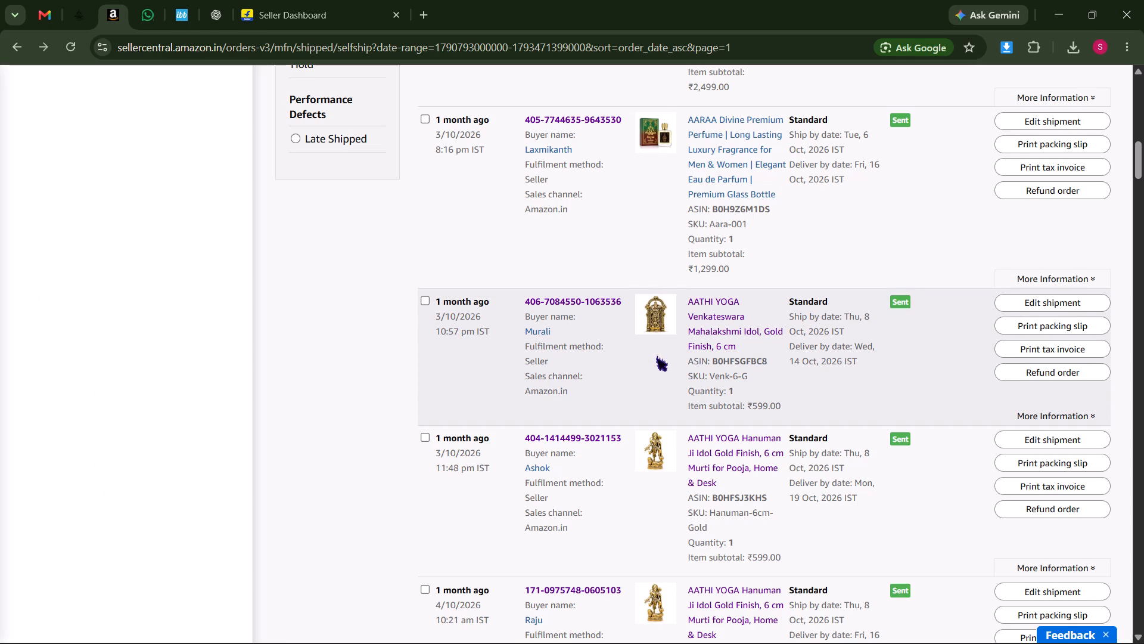
{"action": "key", "text": "alt+Tab"}
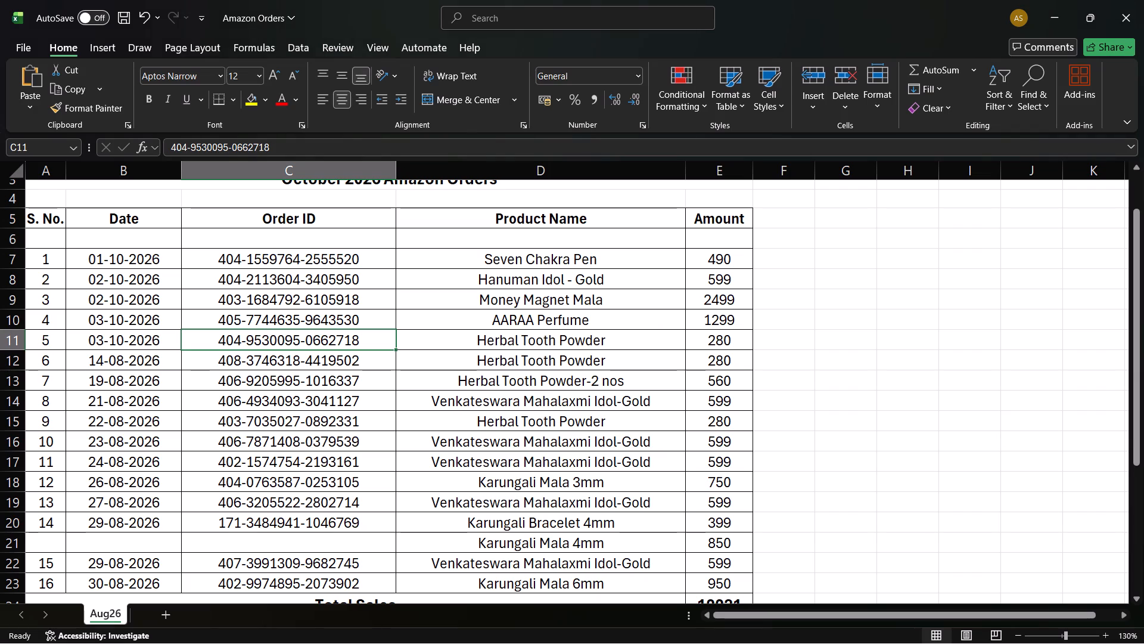
{"action": "key", "text": "alt+Tab"}
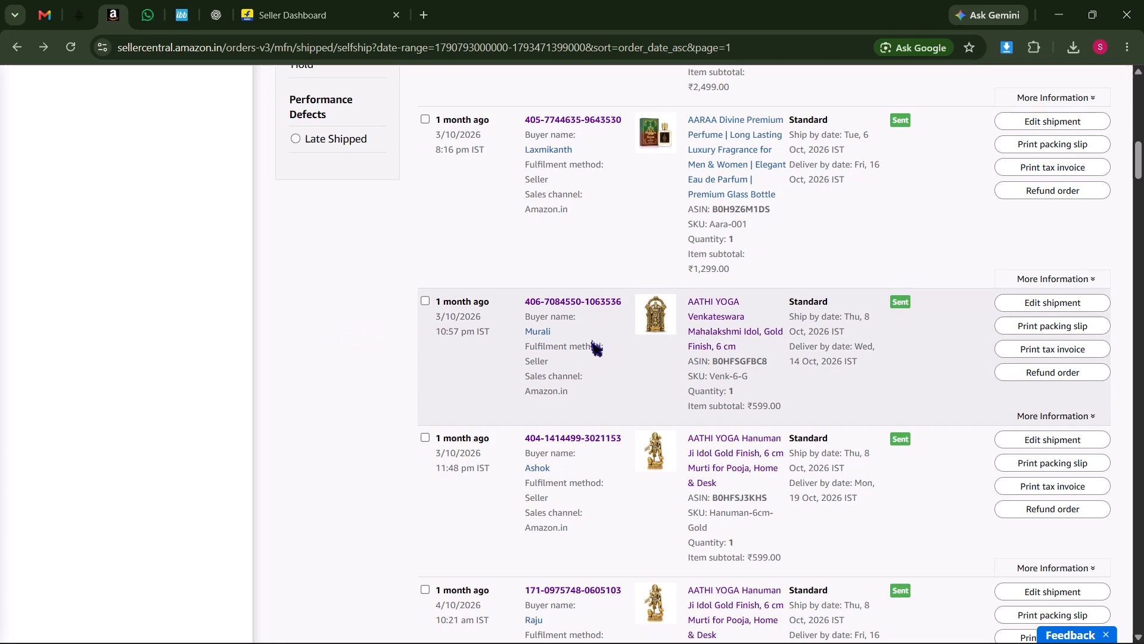
{"action": "left_click", "coordinate": [579, 298]}
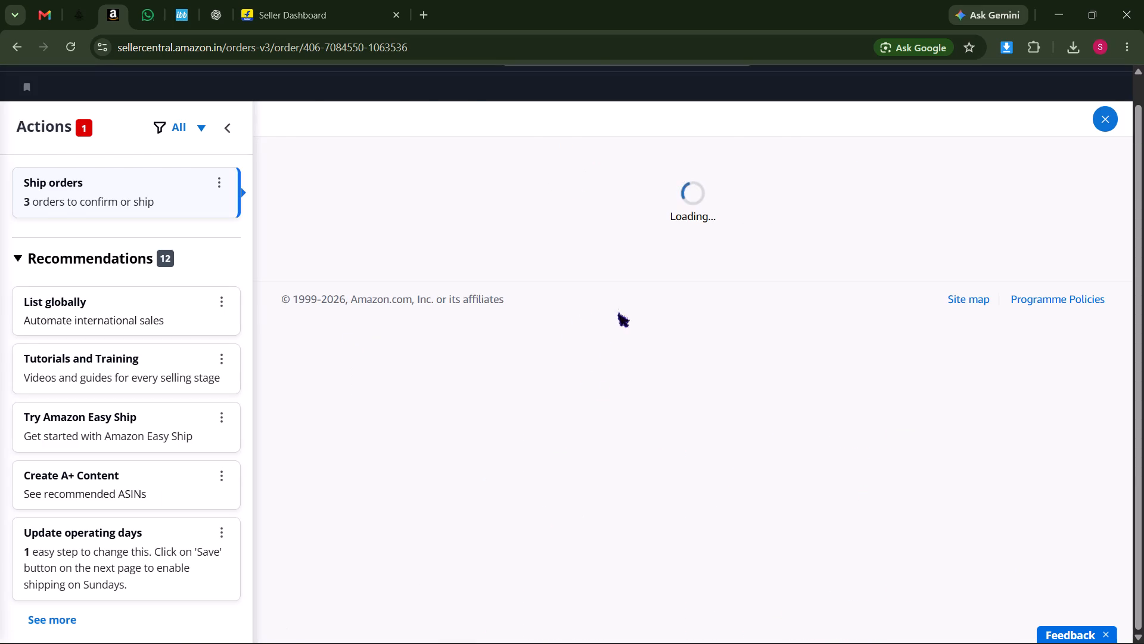
{"action": "scroll", "coordinate": [511, 299], "scroll_direction": "up", "scroll_amount": 3}
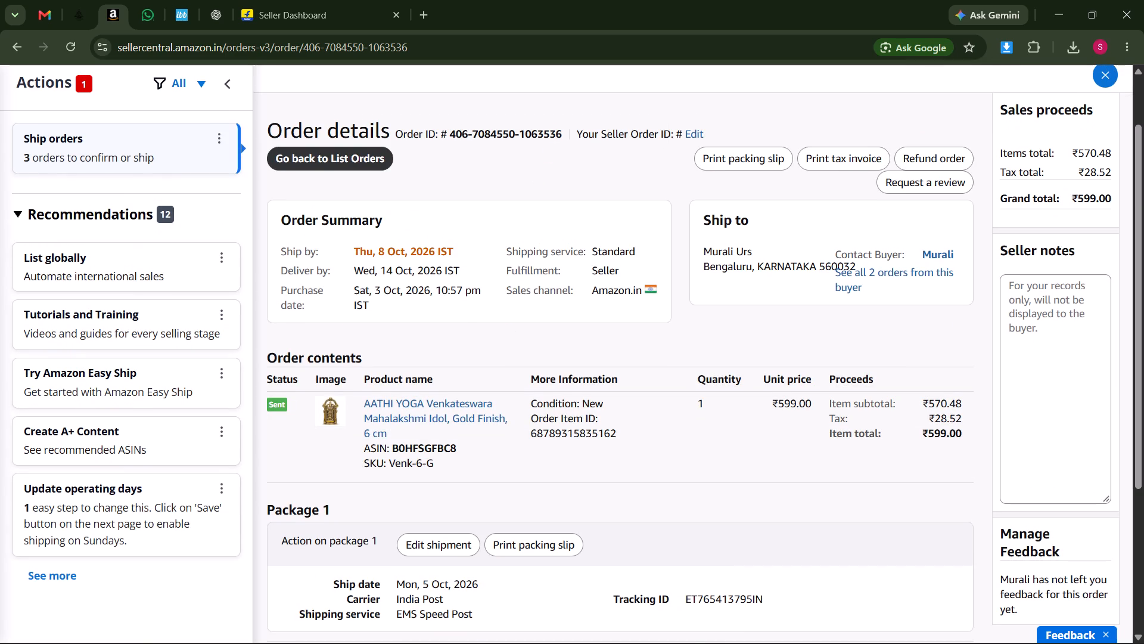
{"action": "left_click_drag", "start_coordinate": [562, 132], "coordinate": [449, 200]}
{"action": "key", "text": "ctrl+c"}
{"action": "key", "text": "alt+Tab"}
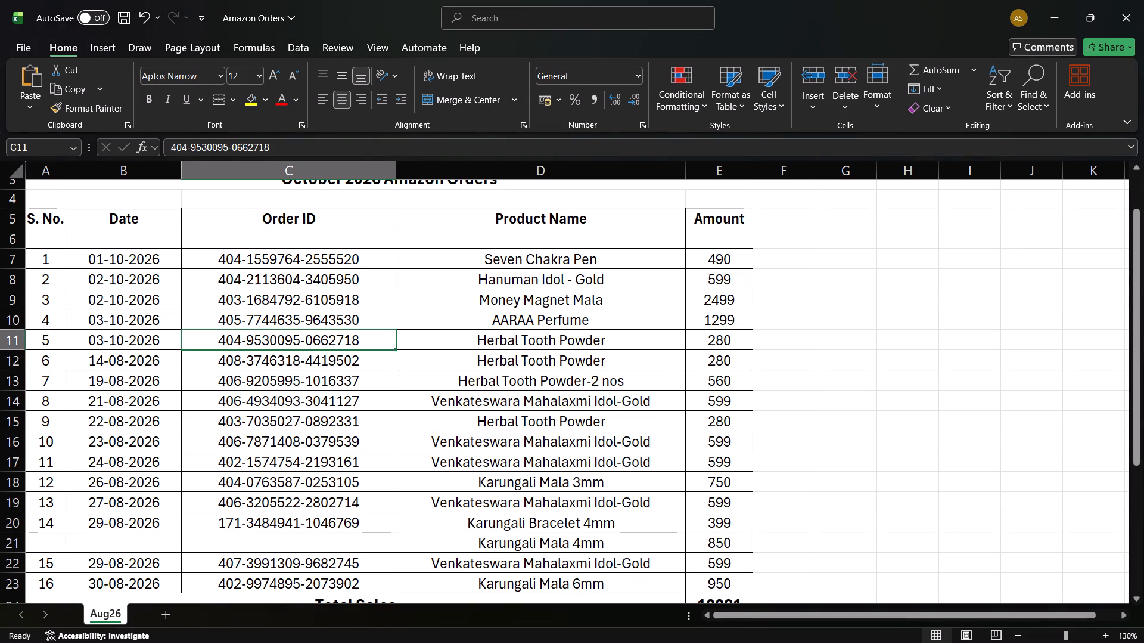
{"action": "key", "text": "ctrl+v"}
{"action": "left_click", "coordinate": [427, 363]}
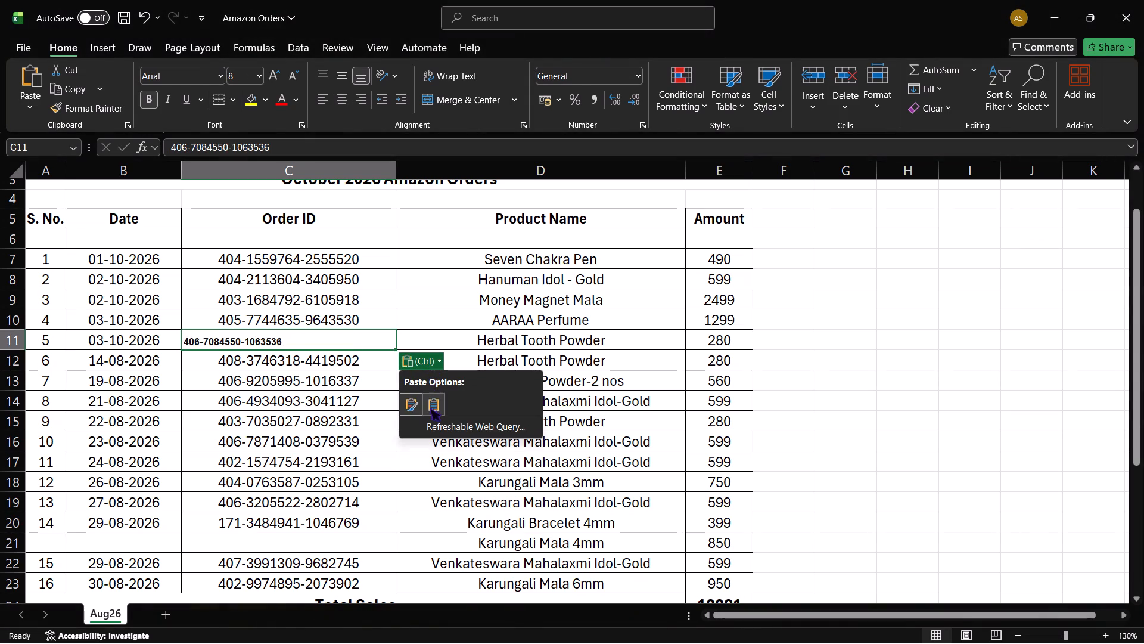
{"action": "left_click", "coordinate": [430, 404]}
{"action": "key", "text": "Tab"}
Check the order's product details in Chrome and enter "Venkateswara Mahalaxmi Idol-Gold" as the fifth order's Product Name in the workbook.
{"action": "key", "text": "alt+Tab"}
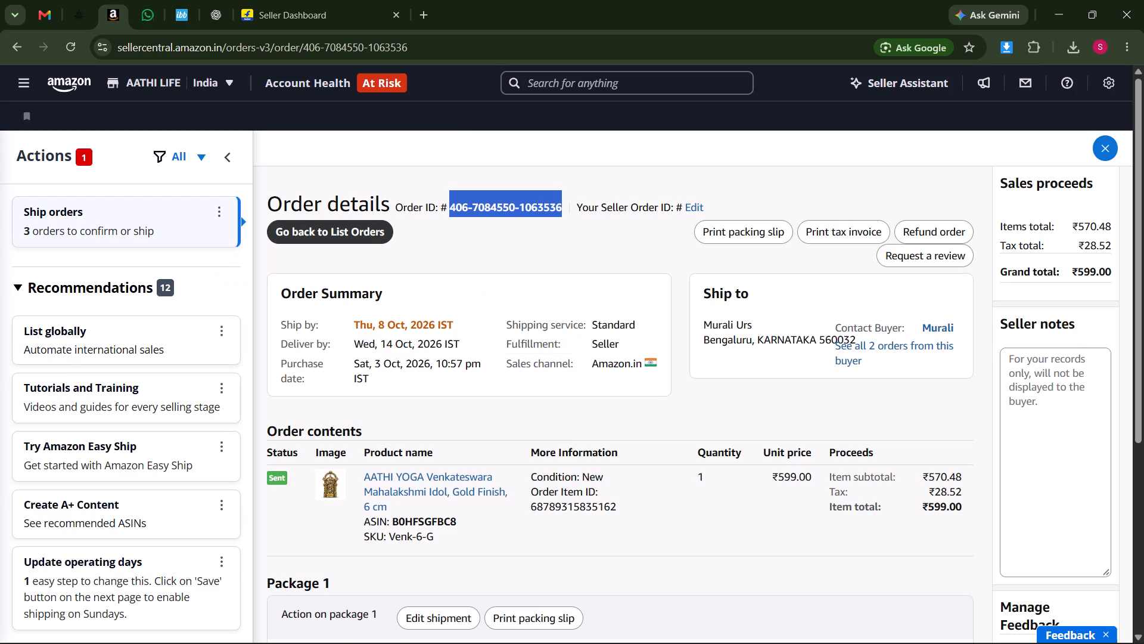
{"action": "left_click", "coordinate": [768, 391]}
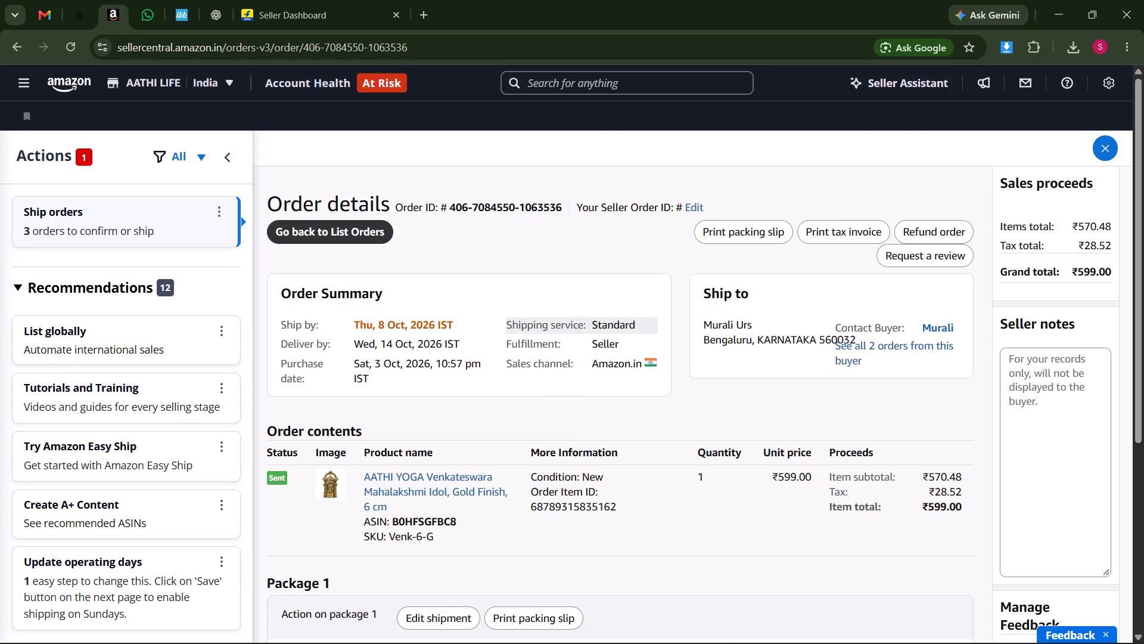
{"action": "scroll", "coordinate": [526, 364], "scroll_direction": "down", "scroll_amount": 1}
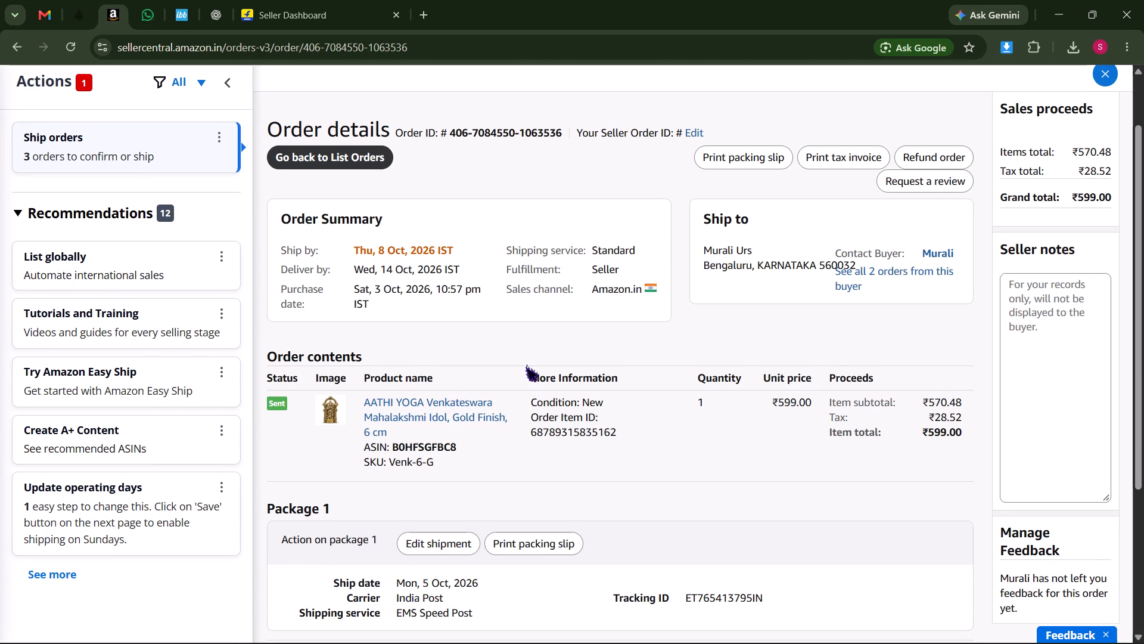
{"action": "key", "text": "alt+Tab"}
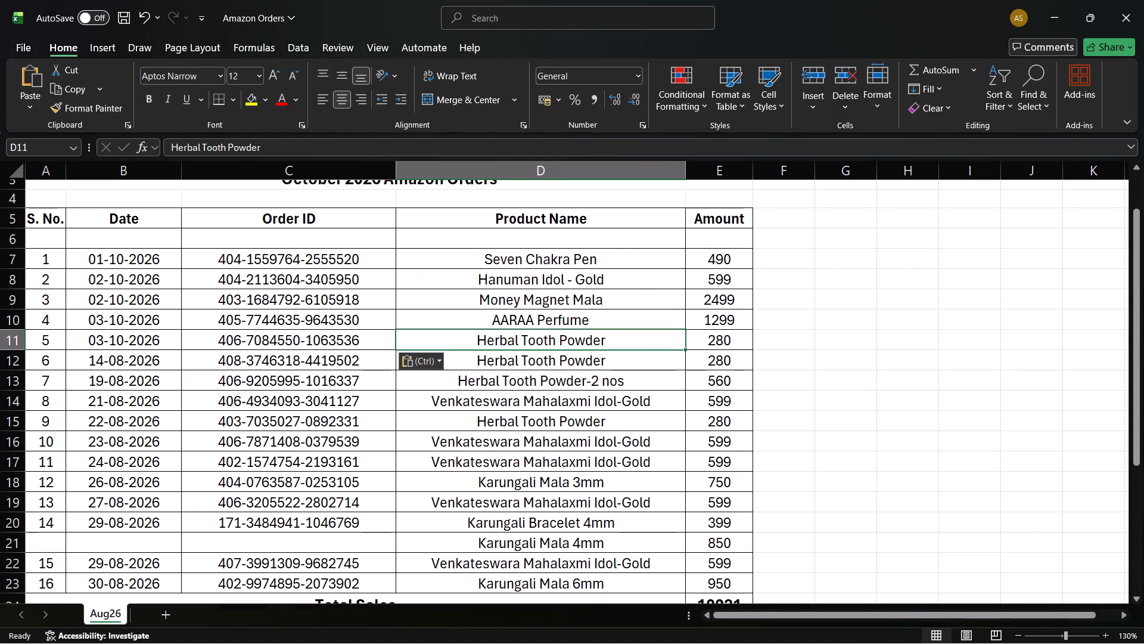
{"action": "type", "text": "Ven"}
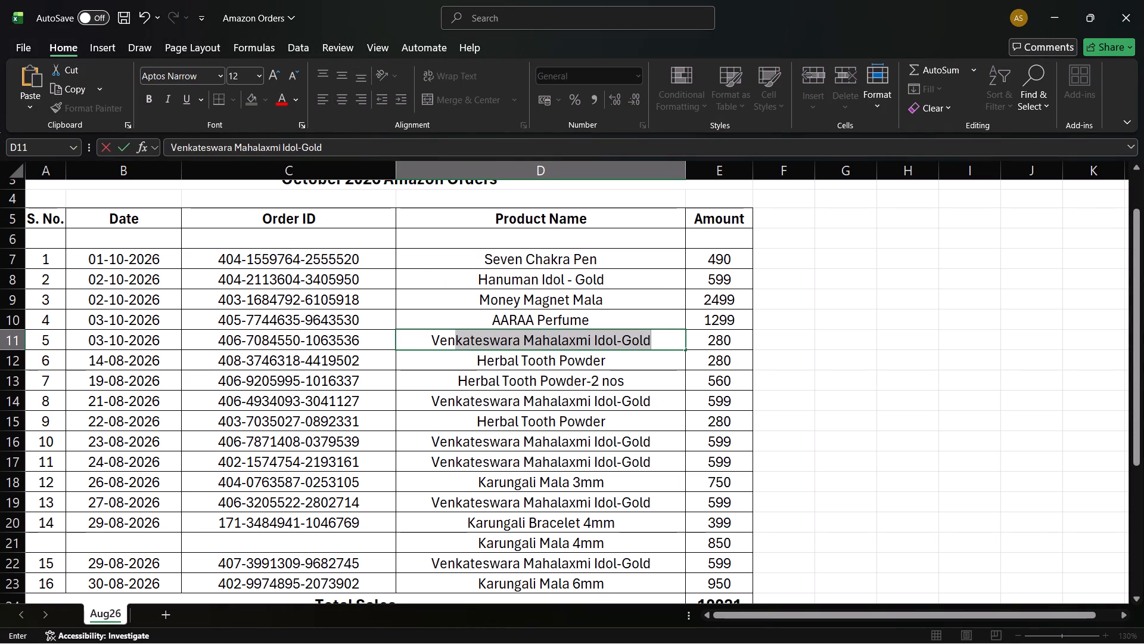
{"action": "key", "text": "Tab"}
Check the Venkateswara idol's unit price in Chrome and set the fifth order's Amount in the workbook to 599.
{"action": "key", "text": "alt+Tab"}
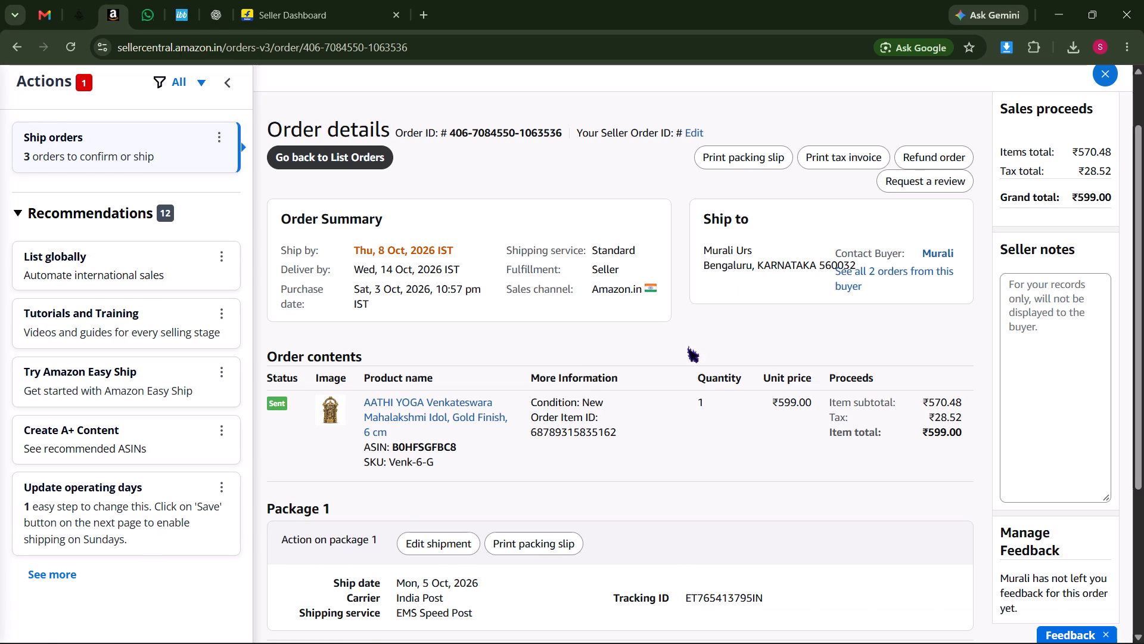
{"action": "key", "text": "alt+Tab"}
{"action": "type", "text": "599"}
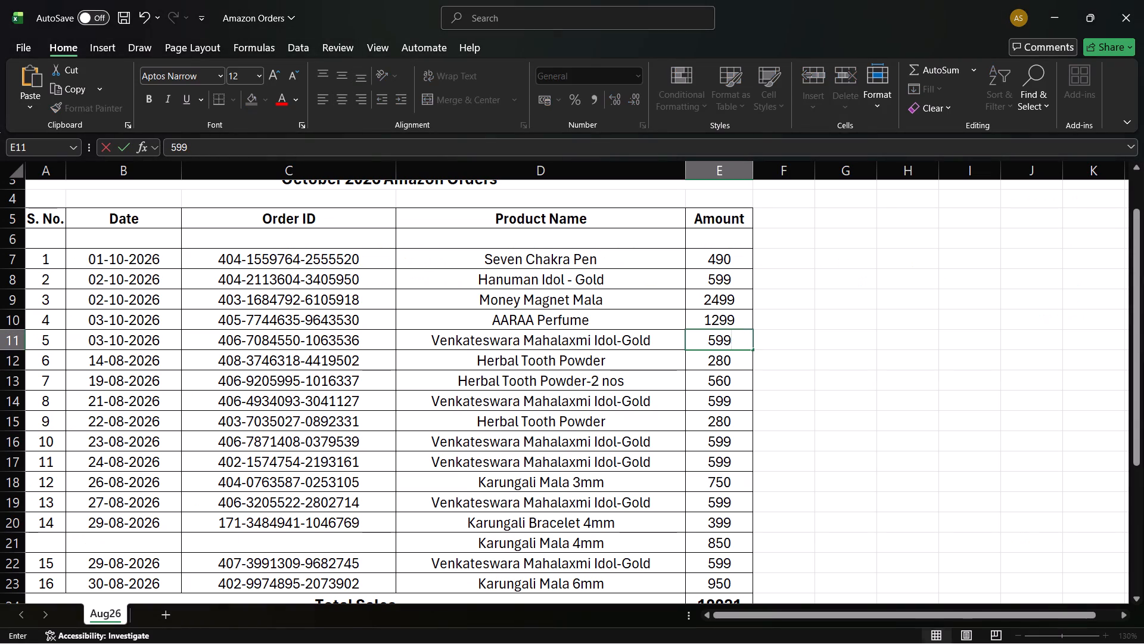
{"action": "key", "text": "Return"}
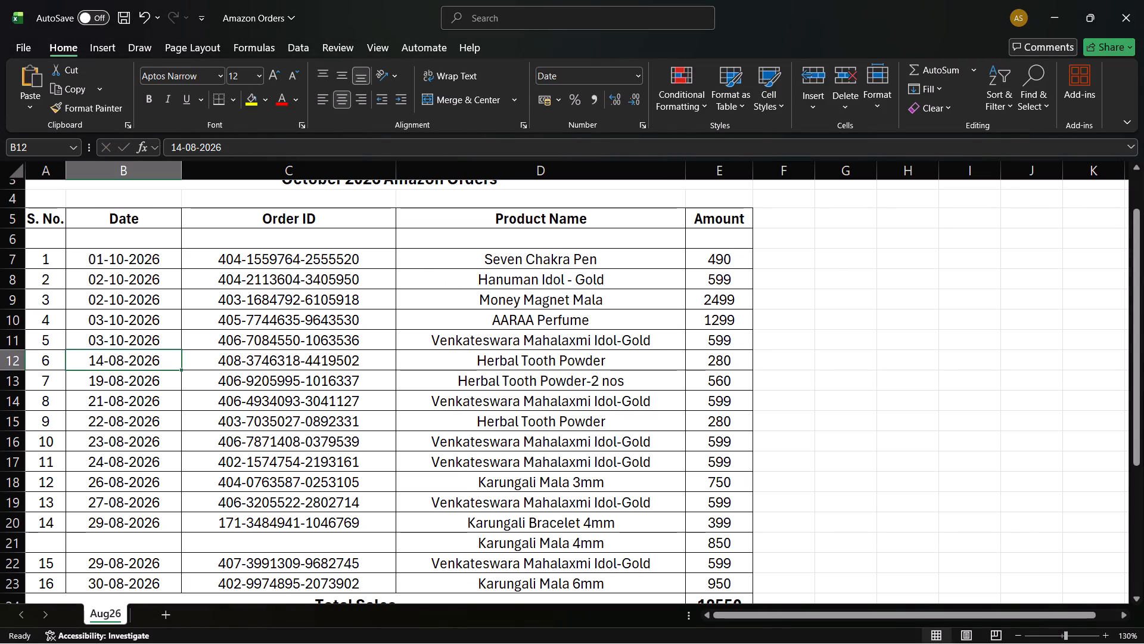
Return to Chrome's orders list, check the following Hanuman idol order's date and fill the workbook's sixth Date cell with 03-10-2026 from the row above.
{"action": "key", "text": "alt+Tab"}
{"action": "scroll", "coordinate": [279, 191], "scroll_direction": "up", "scroll_amount": 3}
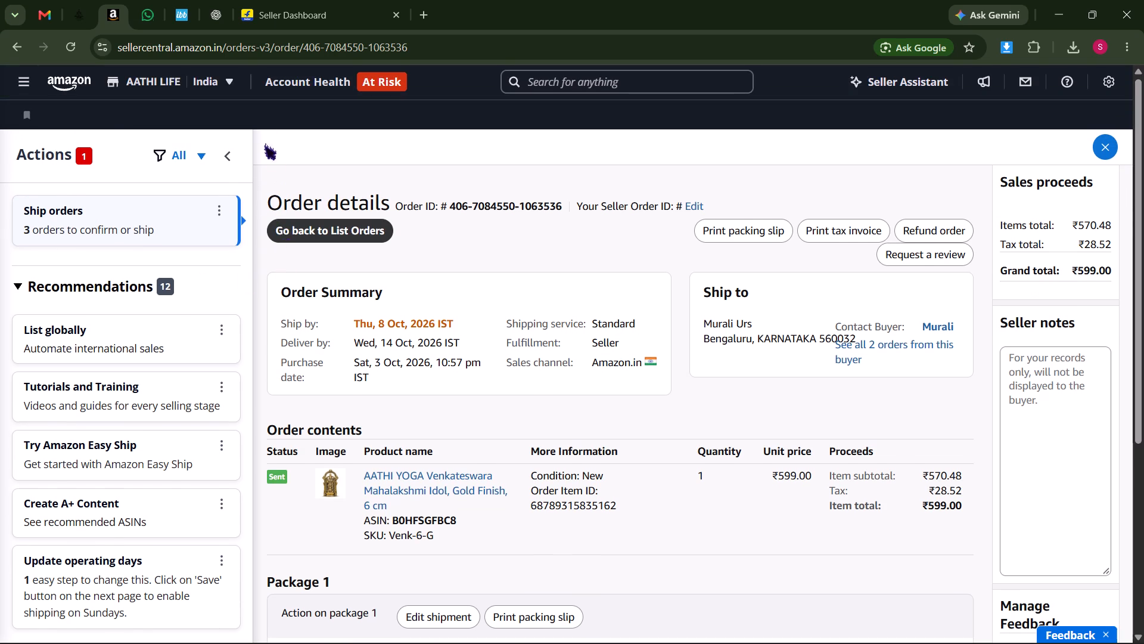
{"action": "left_click", "coordinate": [5, 56]}
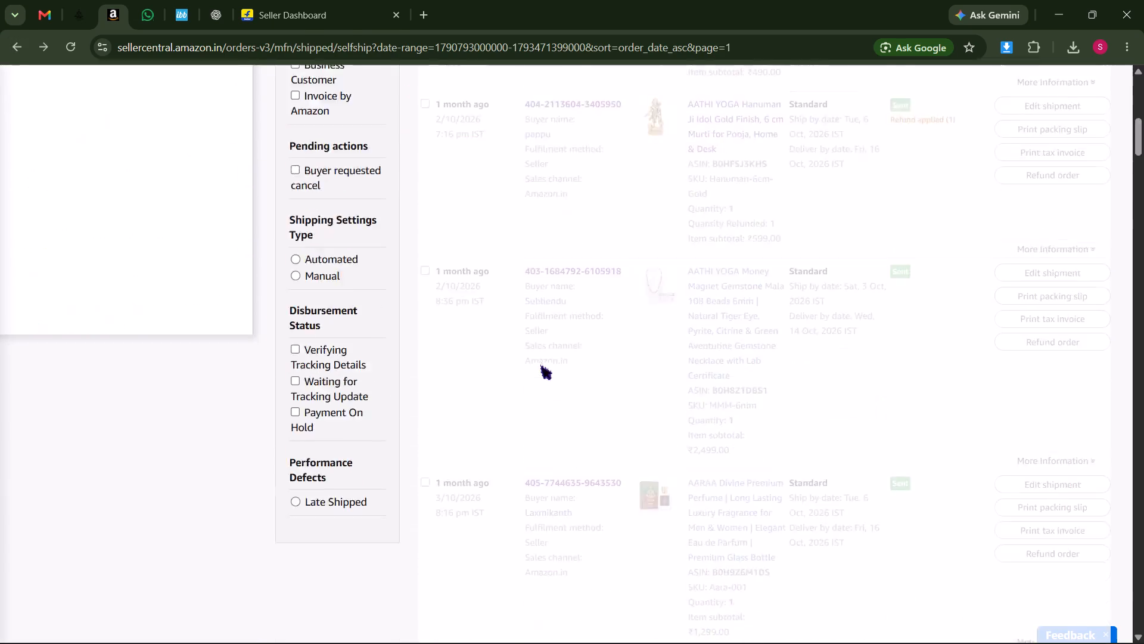
{"action": "scroll", "coordinate": [685, 339], "scroll_direction": "down", "scroll_amount": 1}
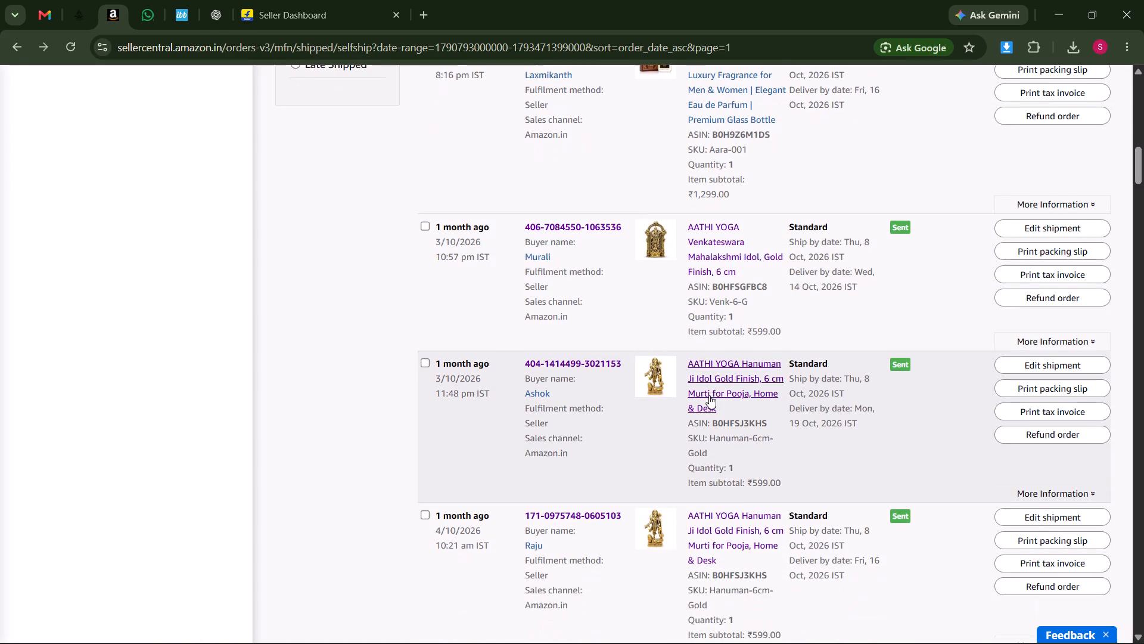
{"action": "scroll", "coordinate": [709, 395], "scroll_direction": "down", "scroll_amount": 1}
{"action": "key", "text": "alt+Tab"}
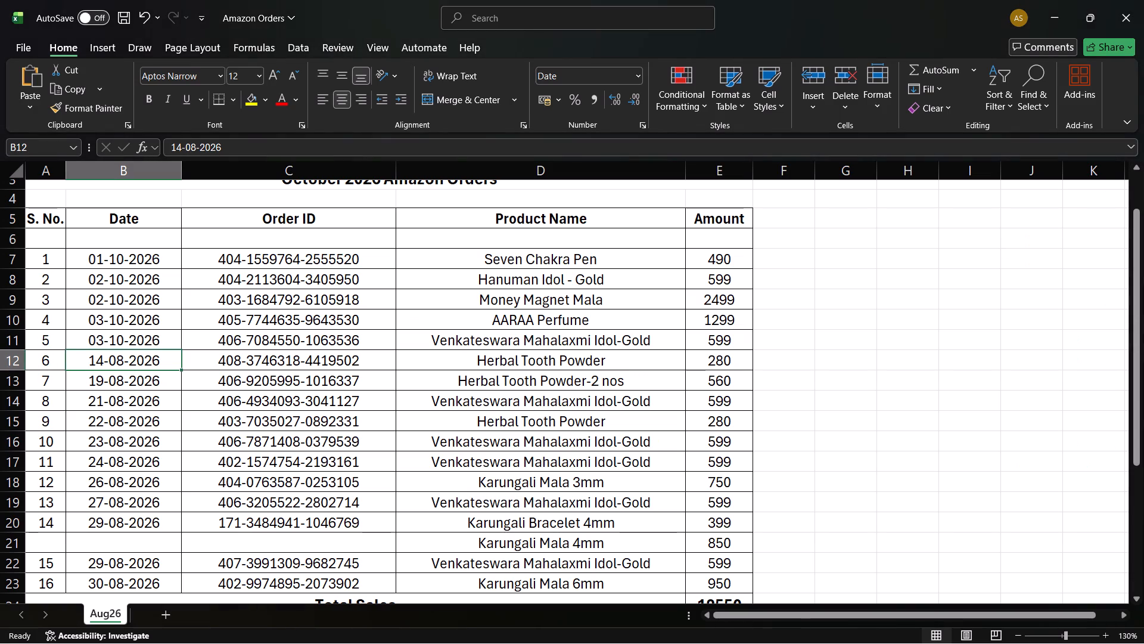
{"action": "key", "text": "ctrl+d"}
{"action": "key", "text": "Tab"}
Open the 3 October Hanuman idol order's details in Chrome and copy its full order ID into the workbook's sixth Order ID cell, keeping the cell's formatting.
{"action": "key", "text": "alt+Tab"}
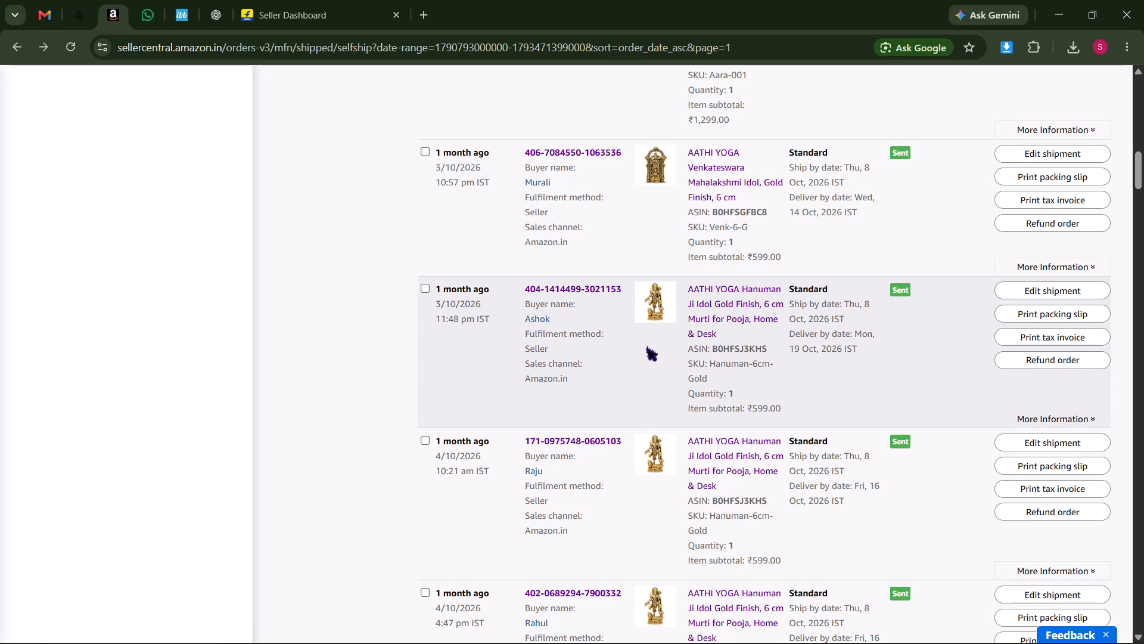
{"action": "scroll", "coordinate": [646, 343], "scroll_direction": "down", "scroll_amount": 1}
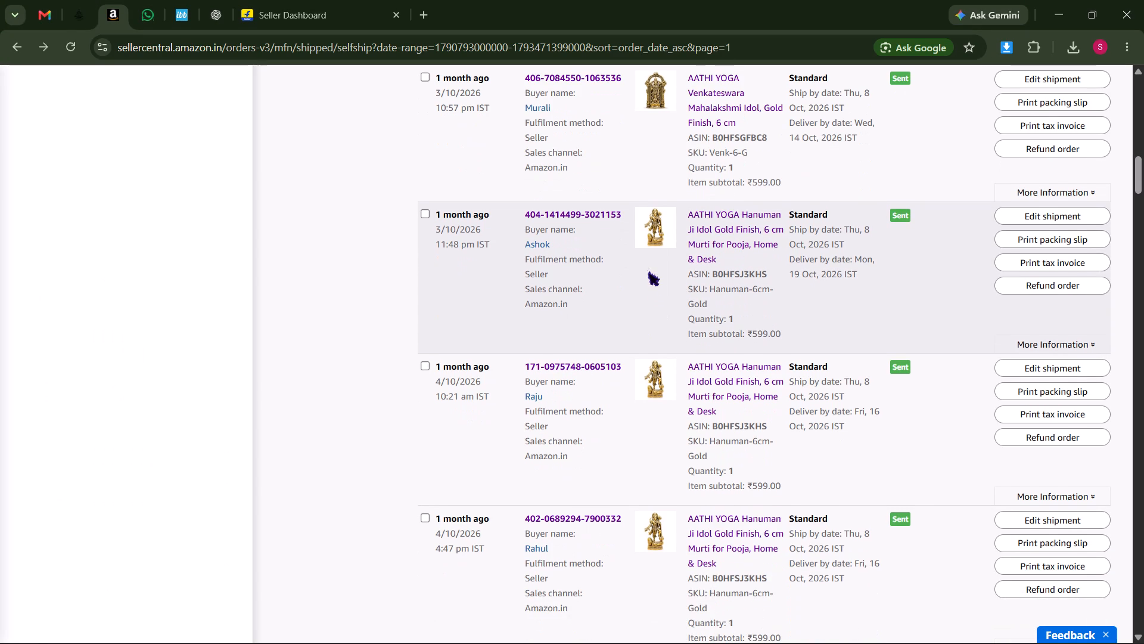
{"action": "key", "text": "alt+Tab"}
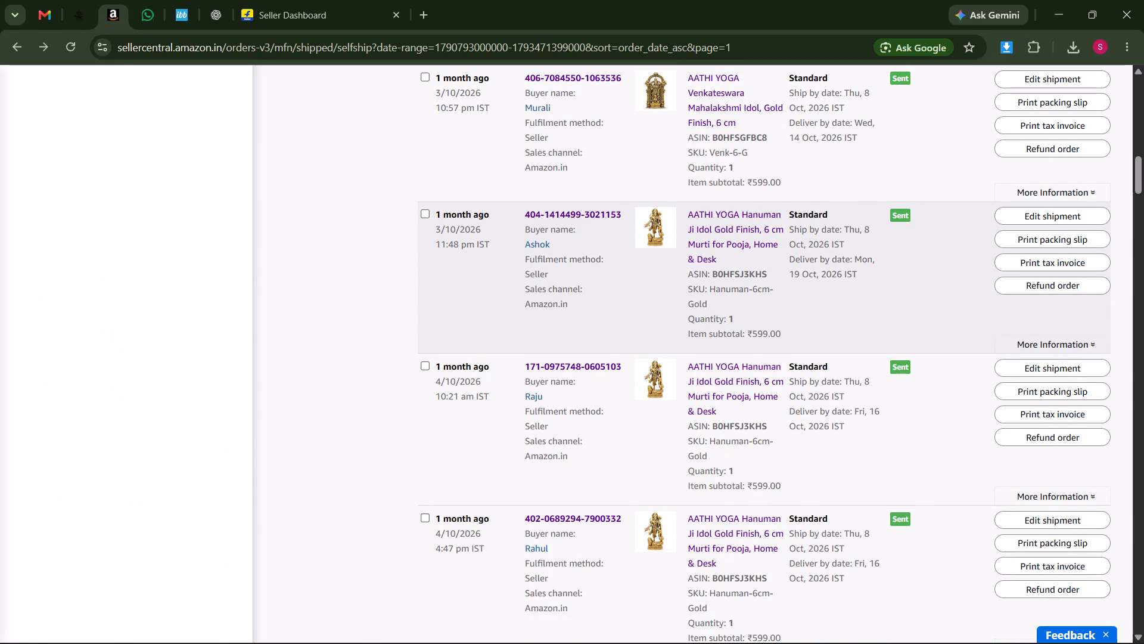
{"action": "key", "text": "alt+Tab"}
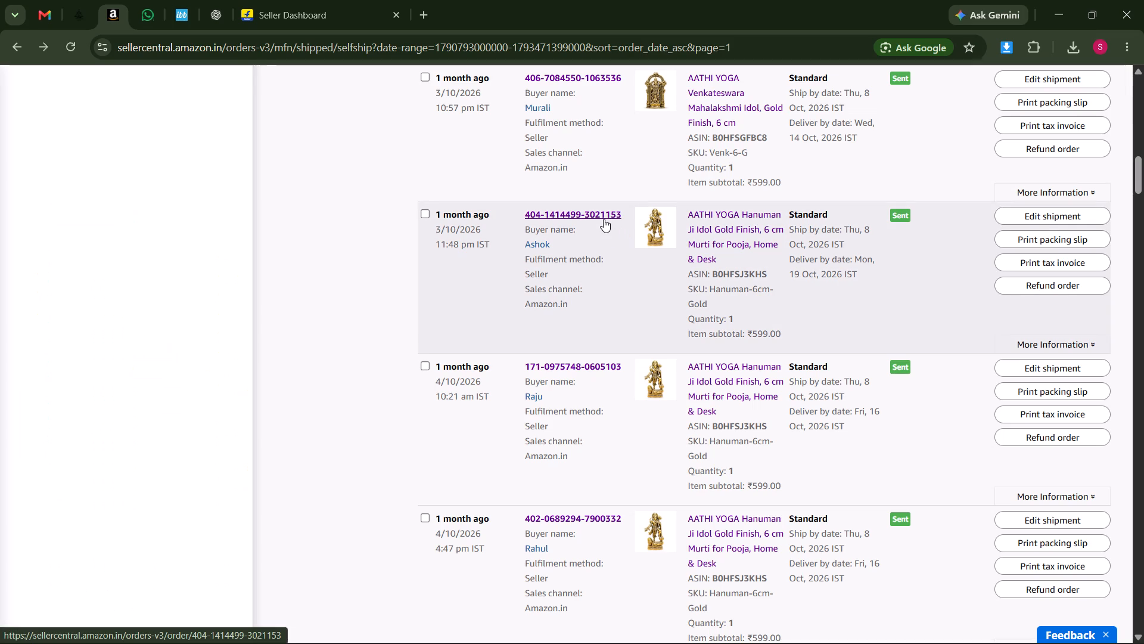
{"action": "left_click", "coordinate": [604, 219]}
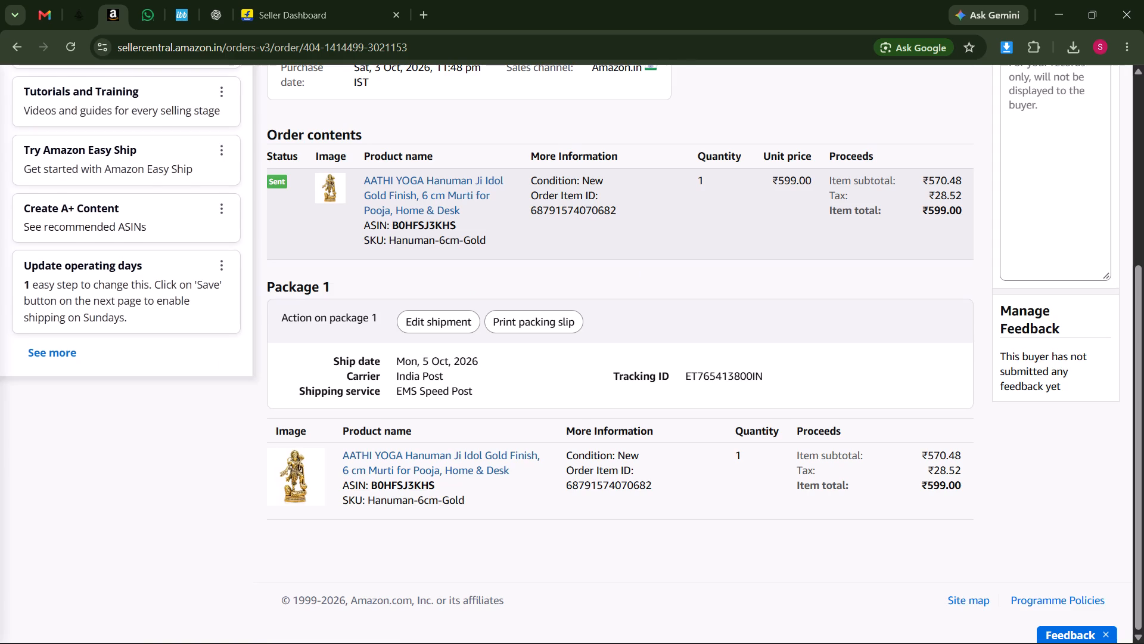
{"action": "scroll", "coordinate": [568, 245], "scroll_direction": "up", "scroll_amount": 3}
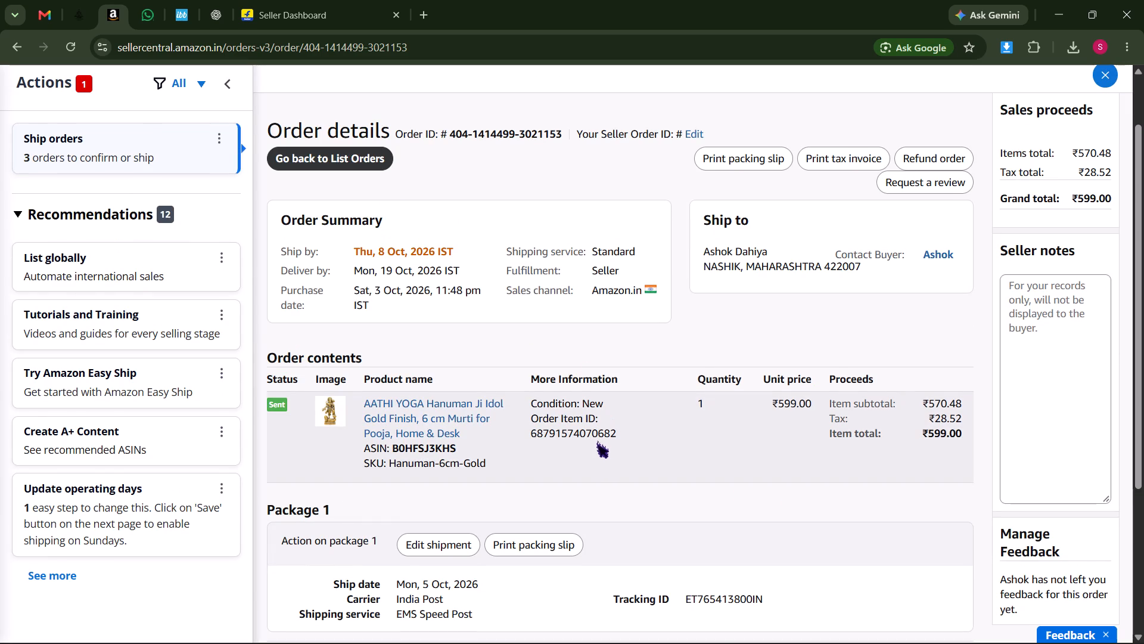
{"action": "left_click", "coordinate": [596, 435]}
{"action": "left_click_drag", "start_coordinate": [567, 128], "coordinate": [456, 208]}
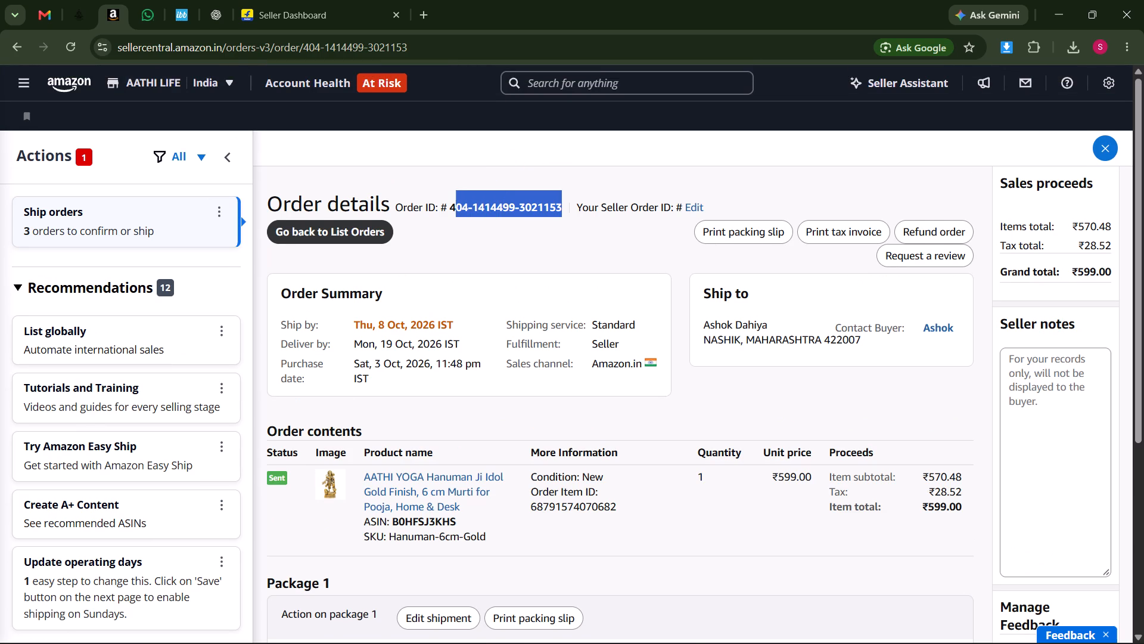
{"action": "left_click_drag", "start_coordinate": [456, 208], "coordinate": [452, 209]}
{"action": "key", "text": "ctrl+c"}
{"action": "key", "text": "alt+Tab"}
{"action": "key", "text": "ctrl+v"}
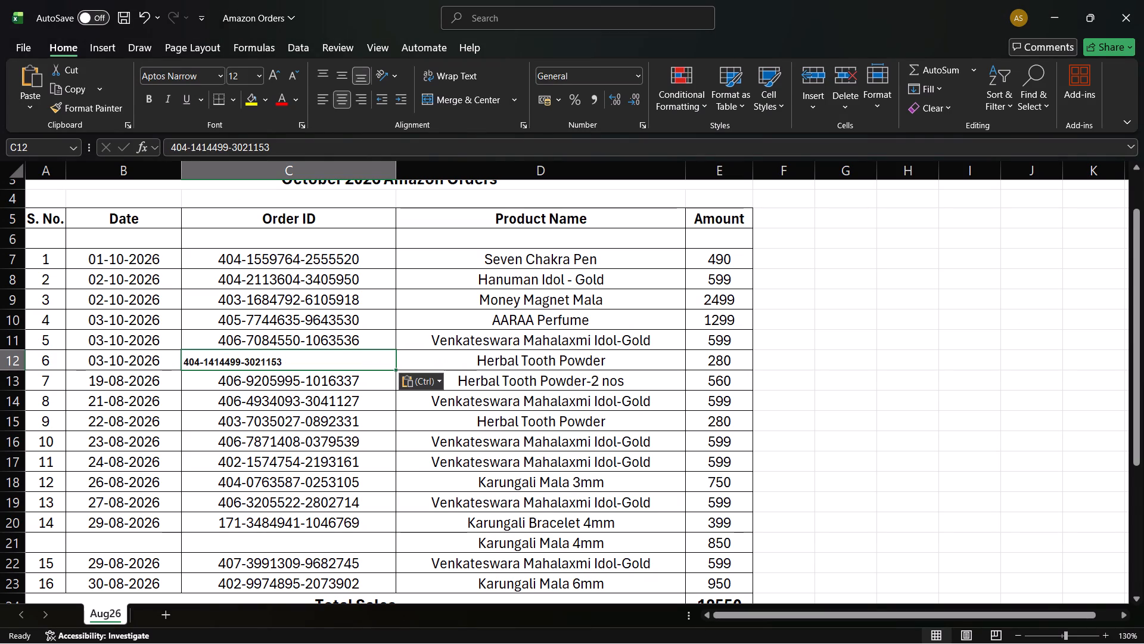
{"action": "left_click", "coordinate": [432, 383]}
{"action": "left_click", "coordinate": [434, 423]}
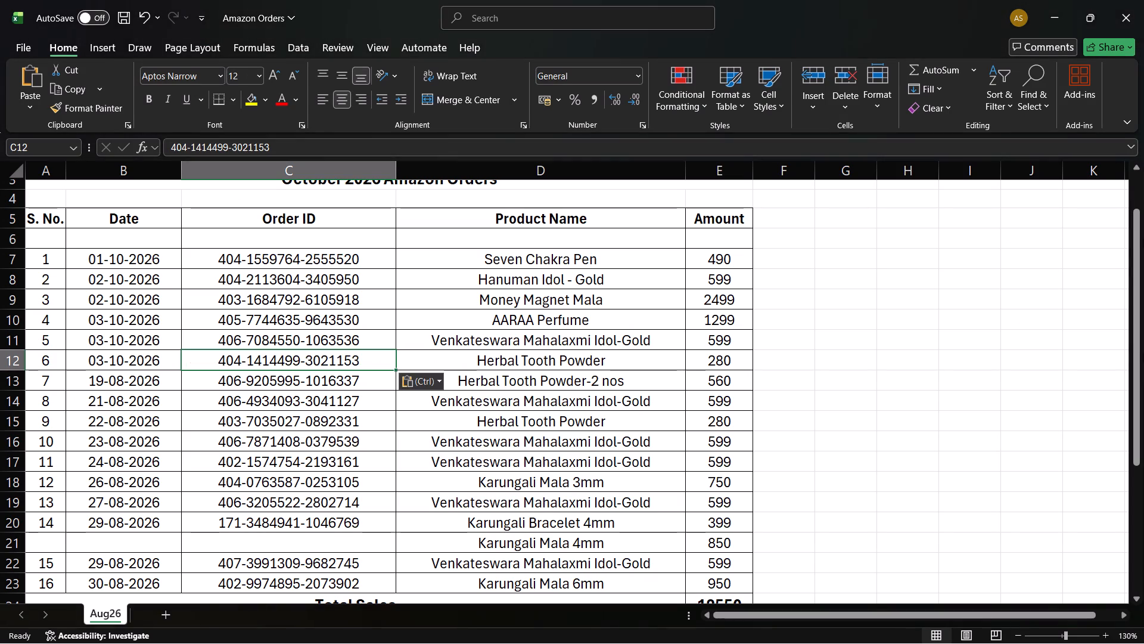
Check the order's product details in Chrome and enter "Hanuman Idol - Gold" as the sixth order's Product Name in the workbook.
{"action": "key", "text": "Tab"}
{"action": "key", "text": "alt+Tab"}
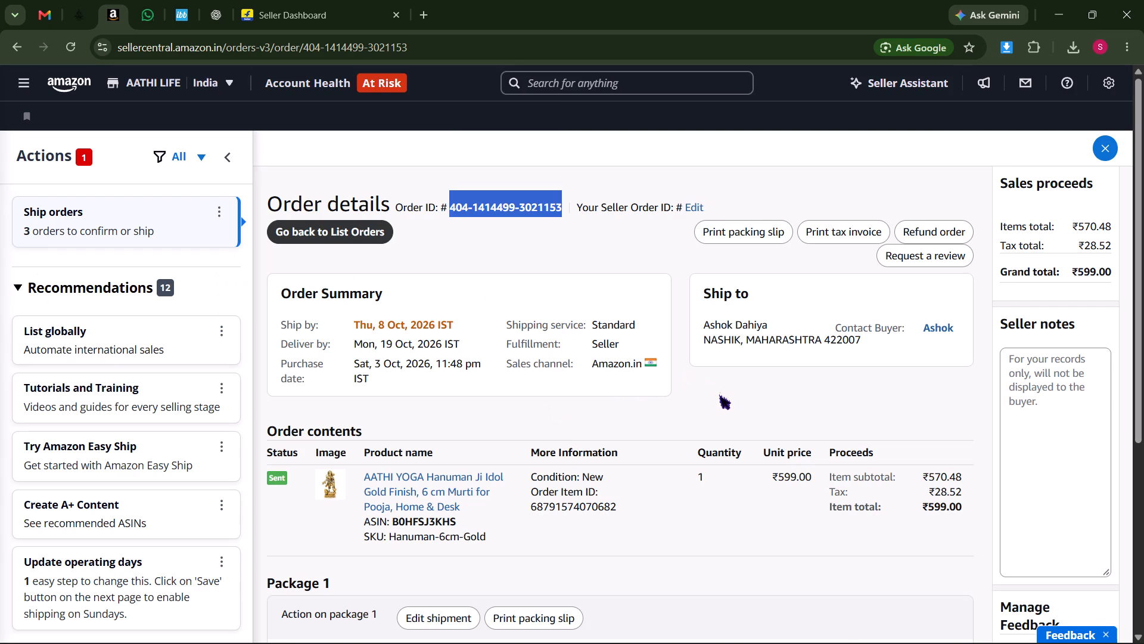
{"action": "left_click", "coordinate": [732, 391]}
{"action": "scroll", "coordinate": [732, 391], "scroll_direction": "down", "scroll_amount": 1}
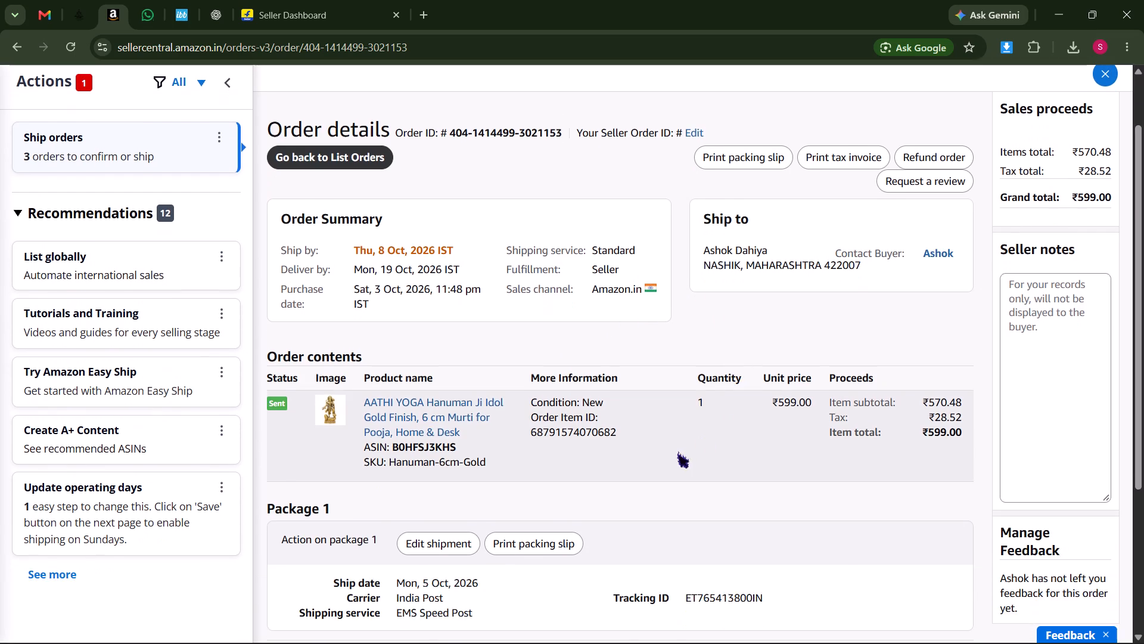
{"action": "key", "text": "alt+Tab"}
{"action": "key", "text": "alt+Tab"}
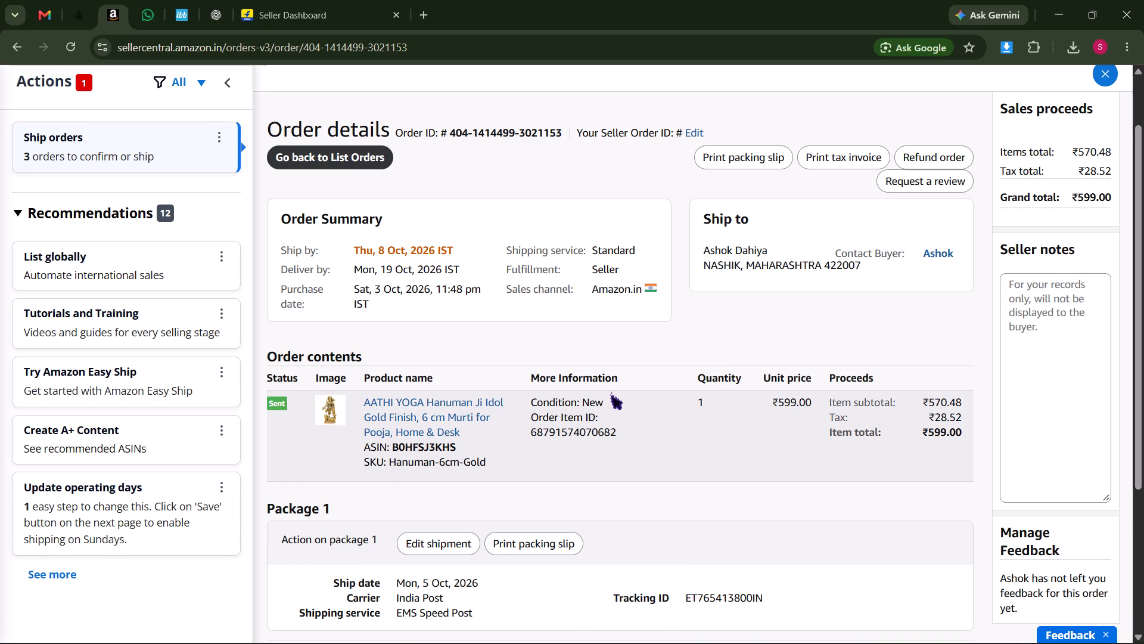
{"action": "key", "text": "alt+Tab"}
{"action": "type", "text": "Hanuman"}
{"action": "key", "text": "Tab"}
Check the Hanuman idol's unit price in Chrome and set the sixth order's Amount in the workbook to 599.
{"action": "key", "text": "alt+Tab"}
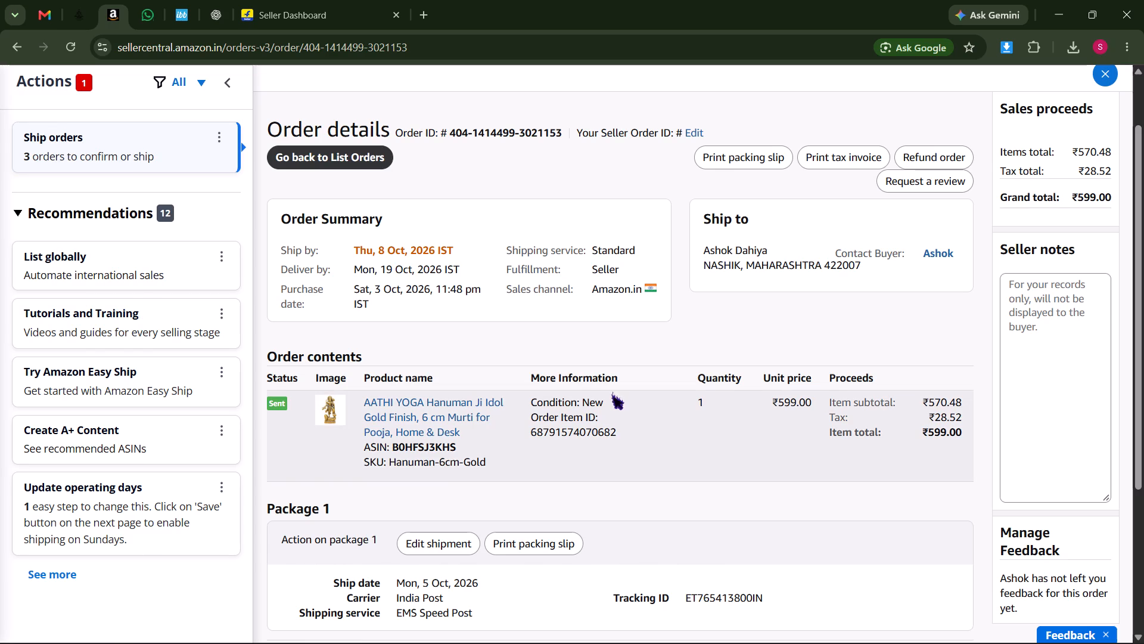
{"action": "key", "text": "alt+Tab"}
{"action": "key", "text": "alt+Tab"}
{"action": "key", "text": "alt+Tab"}
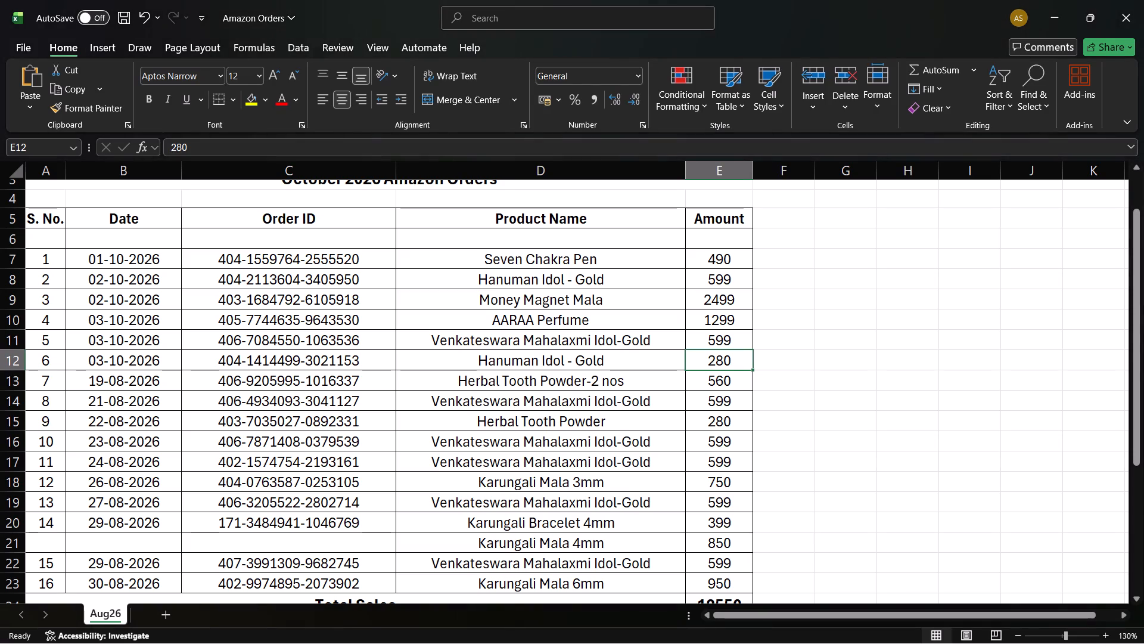
{"action": "type", "text": "599"}
{"action": "key", "text": "Return"}
Return to Chrome's orders list and look over the entries around the 3 October Hanuman idol order.
{"action": "key", "text": "alt+Tab"}
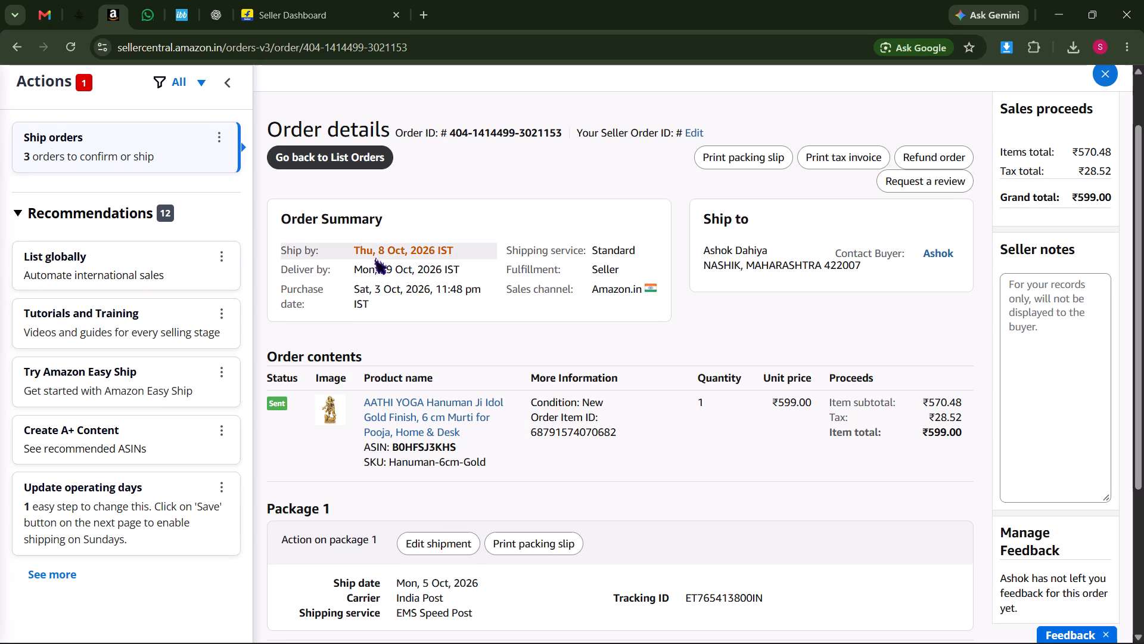
{"action": "scroll", "coordinate": [387, 225], "scroll_direction": "up", "scroll_amount": 3}
{"action": "left_click", "coordinate": [4, 52]}
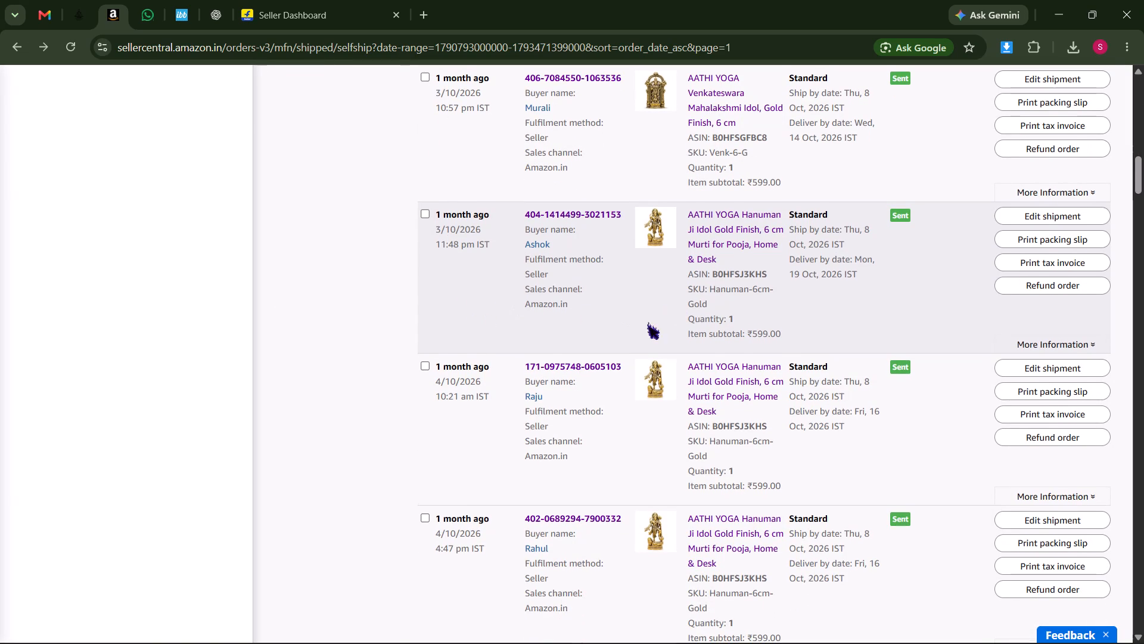
{"action": "scroll", "coordinate": [648, 321], "scroll_direction": "up", "scroll_amount": 2}
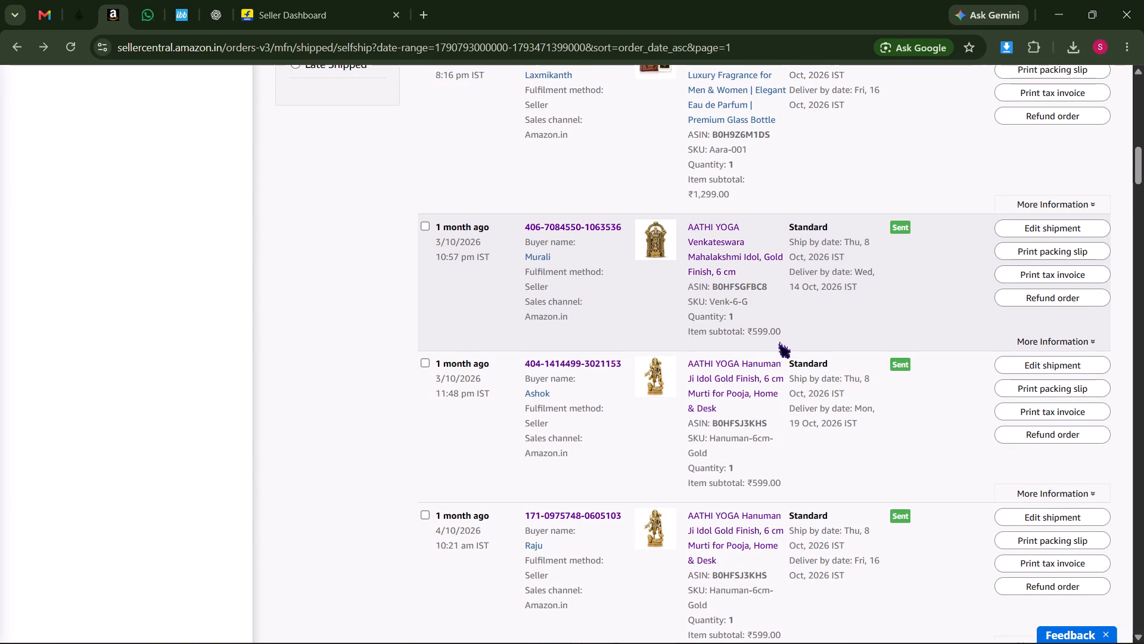